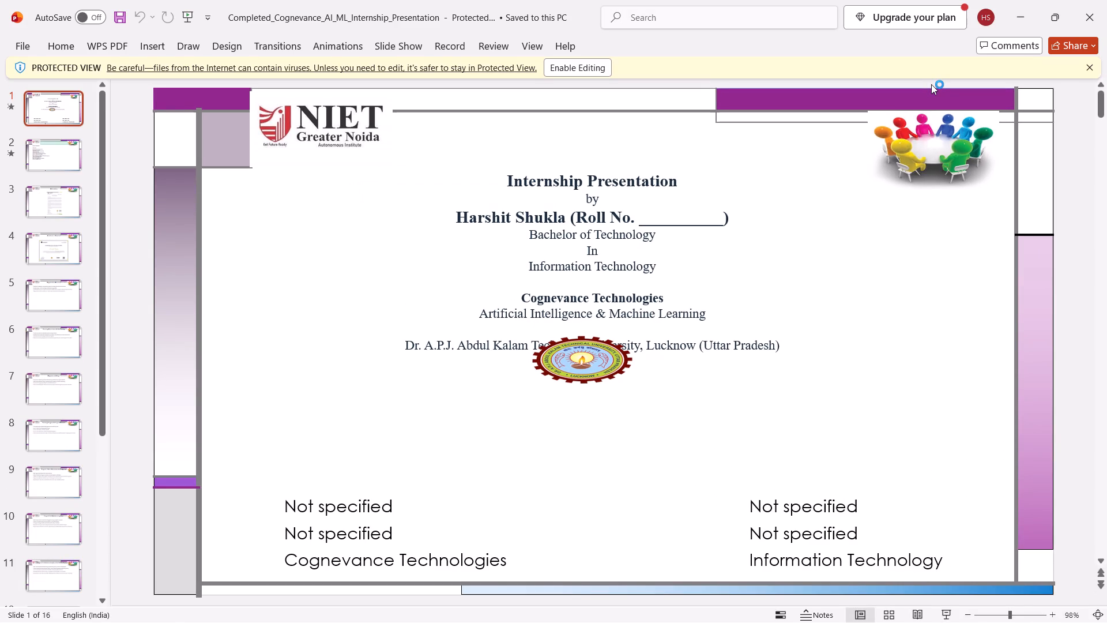
Review the whole deck slide by slide, from the title slide to the closing Thank You slide, and return to slide 1.
key("Down")
key("Up")
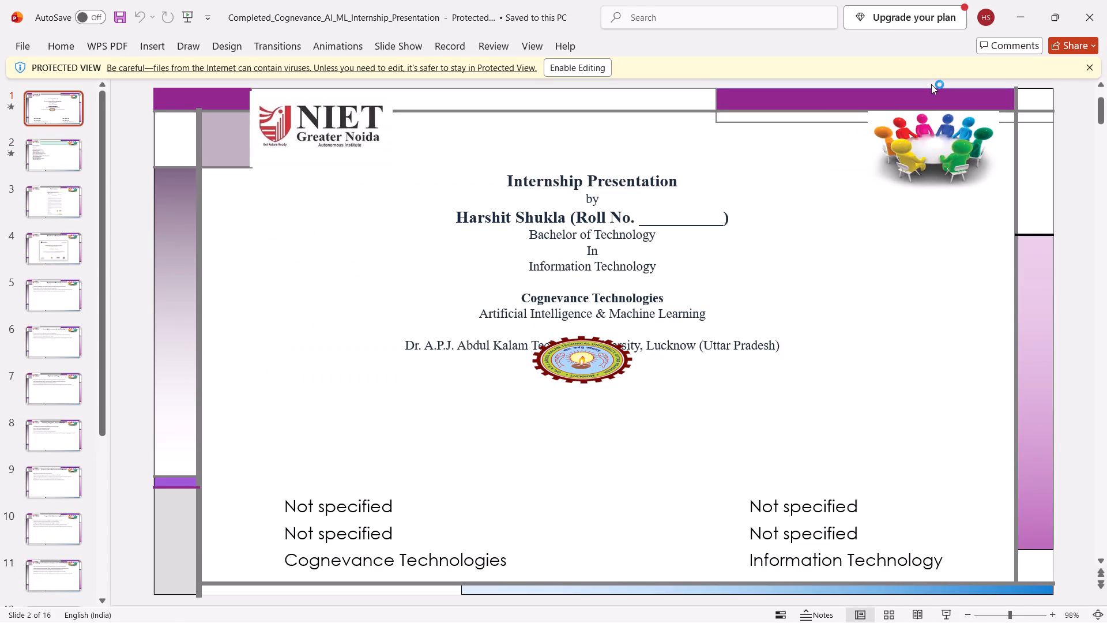
key("Down")
key("Down")
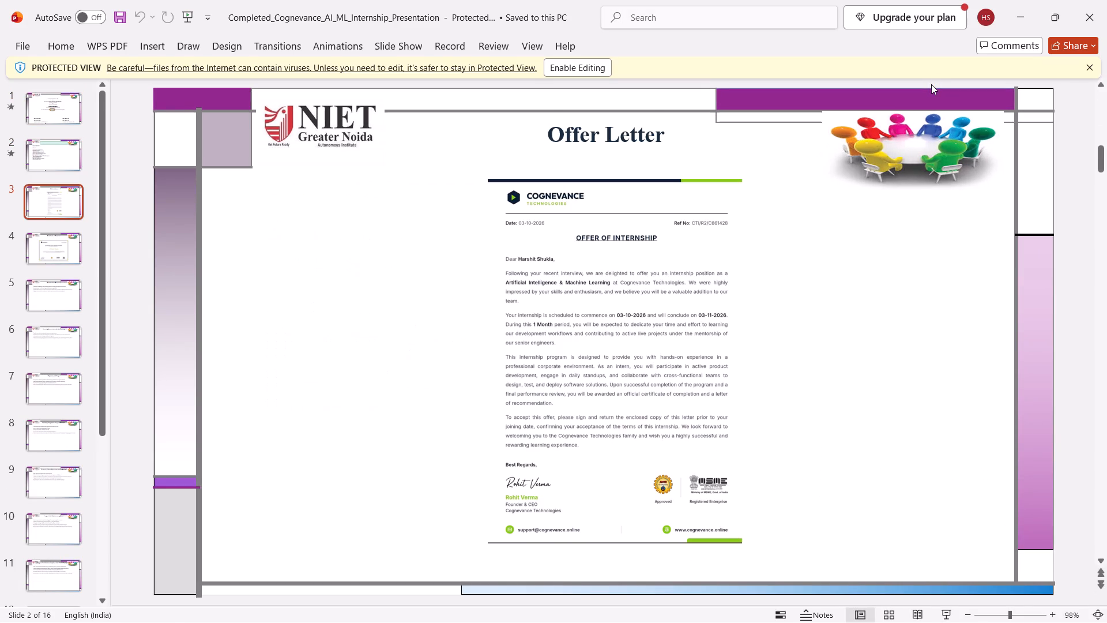
key("Down")
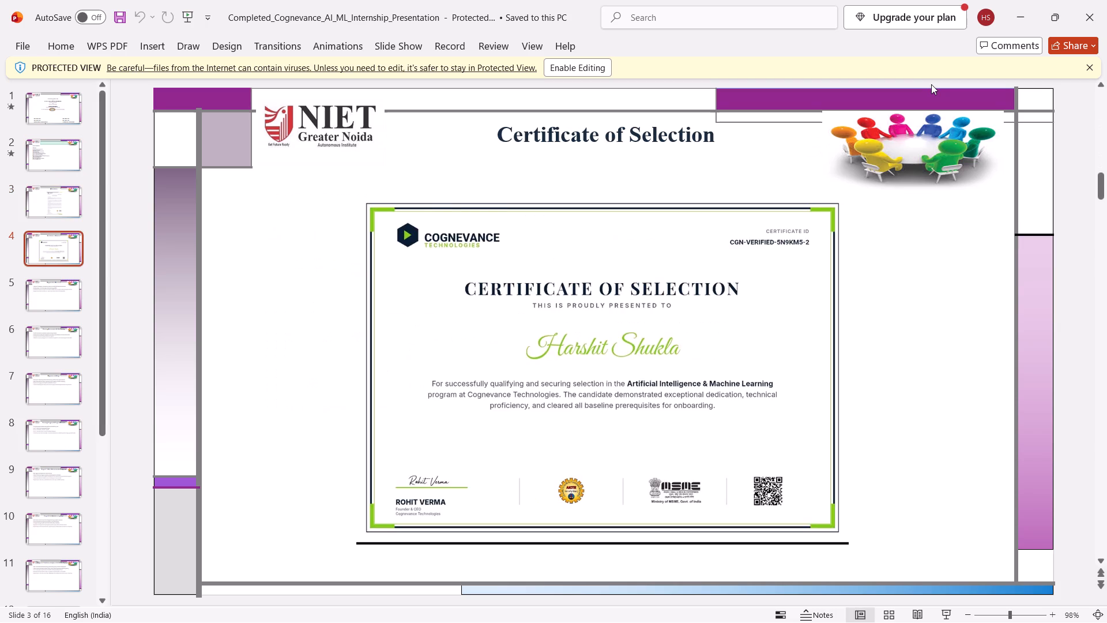
key("Down")
key("Down")
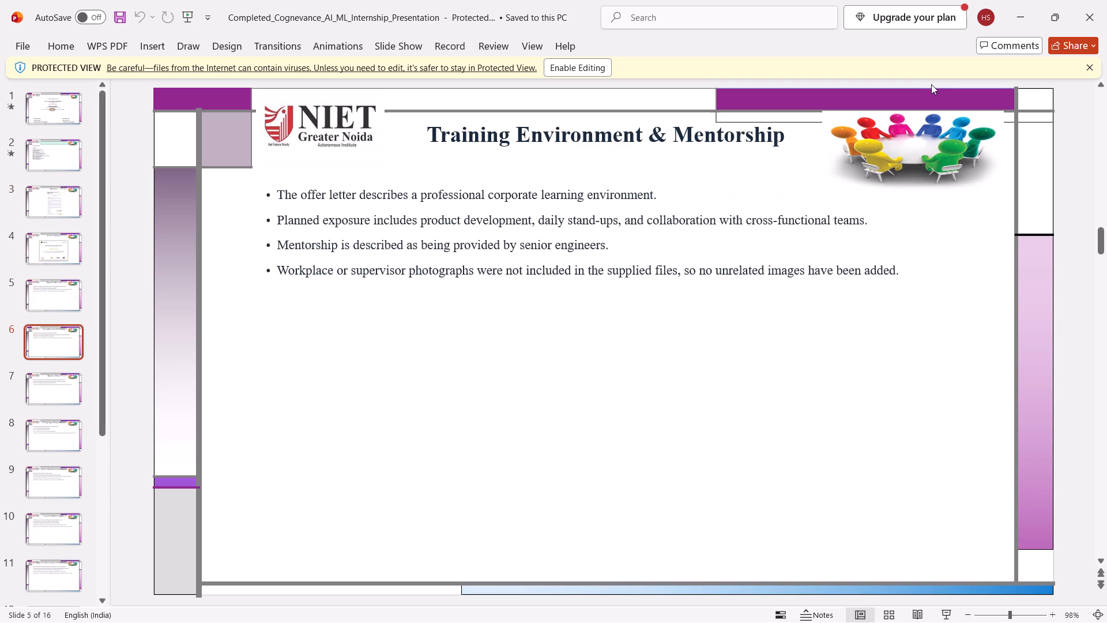
key("Down")
key("Down")
key("Down")
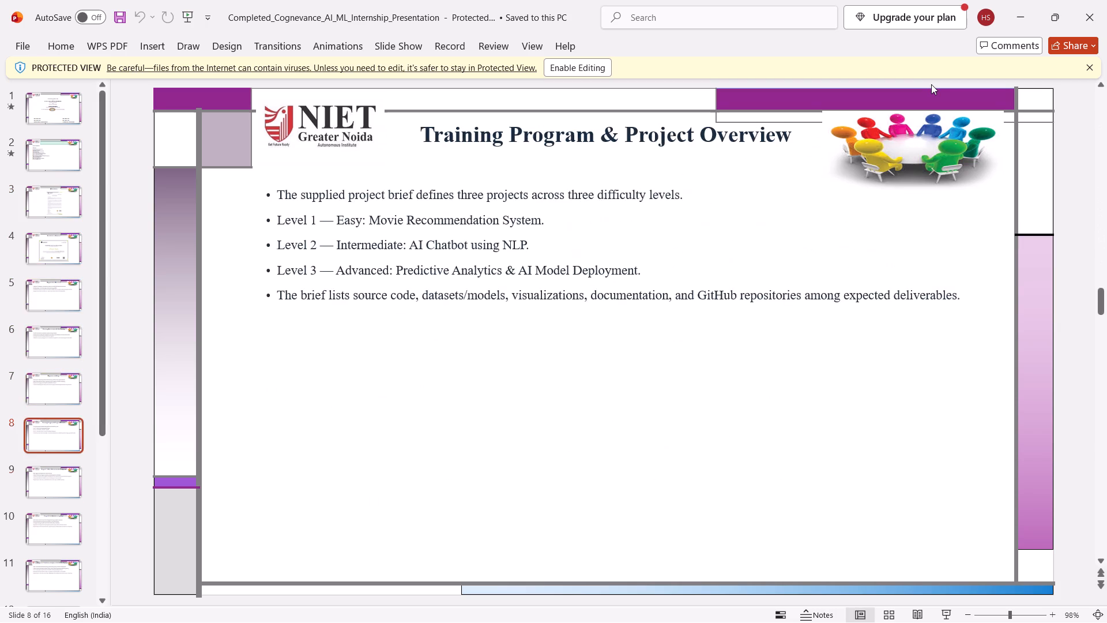
key("Down")
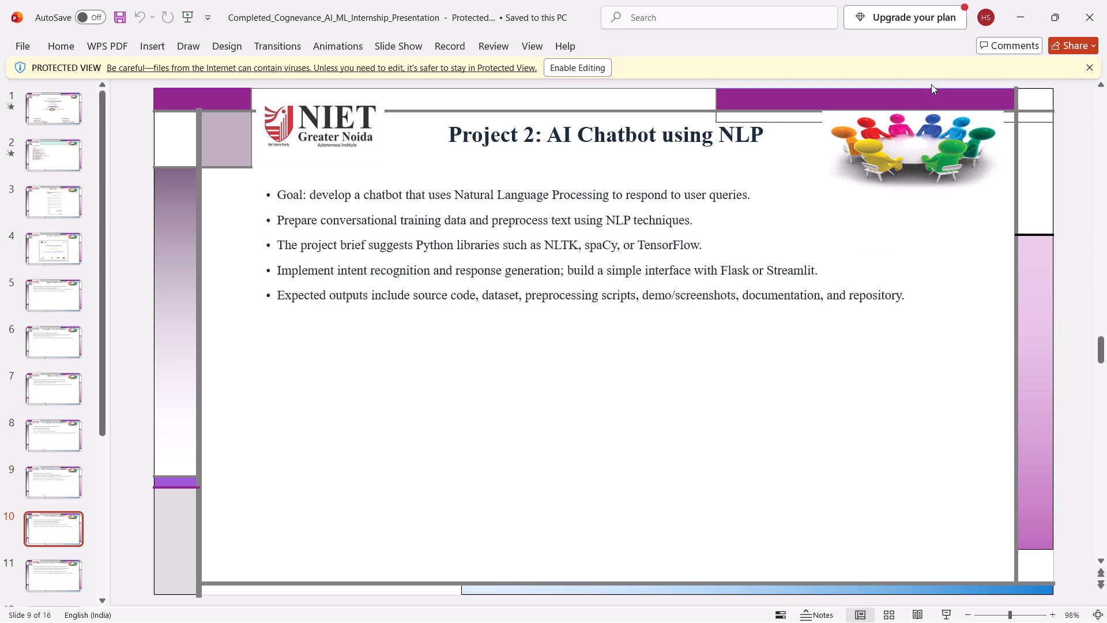
key("Down")
key("Down")
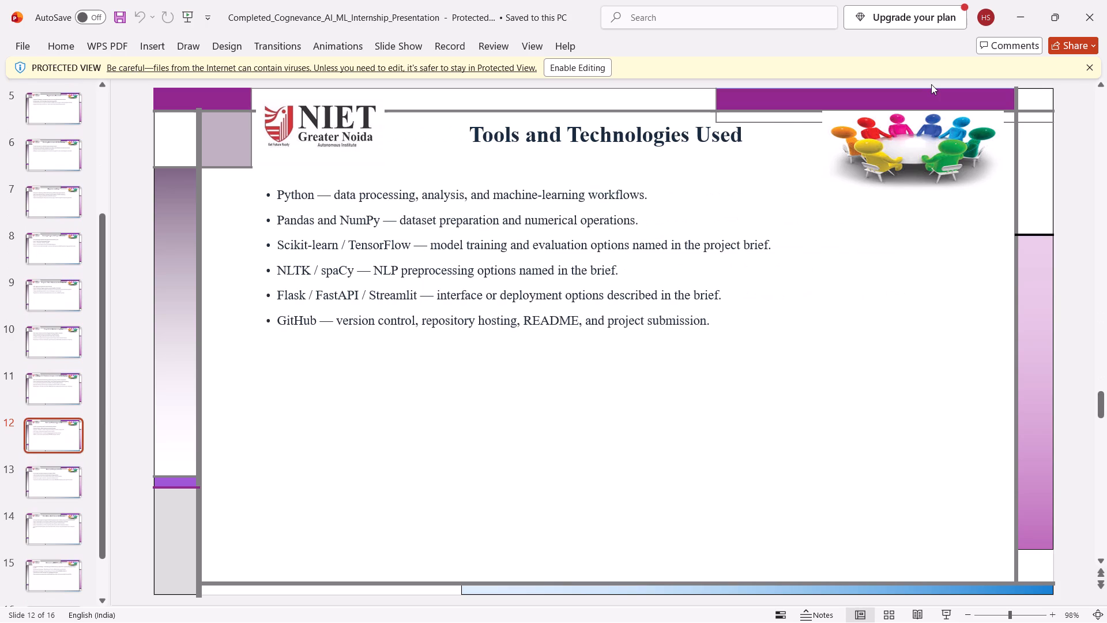
key("Down")
key("Down")
key("Down")
key("Down")
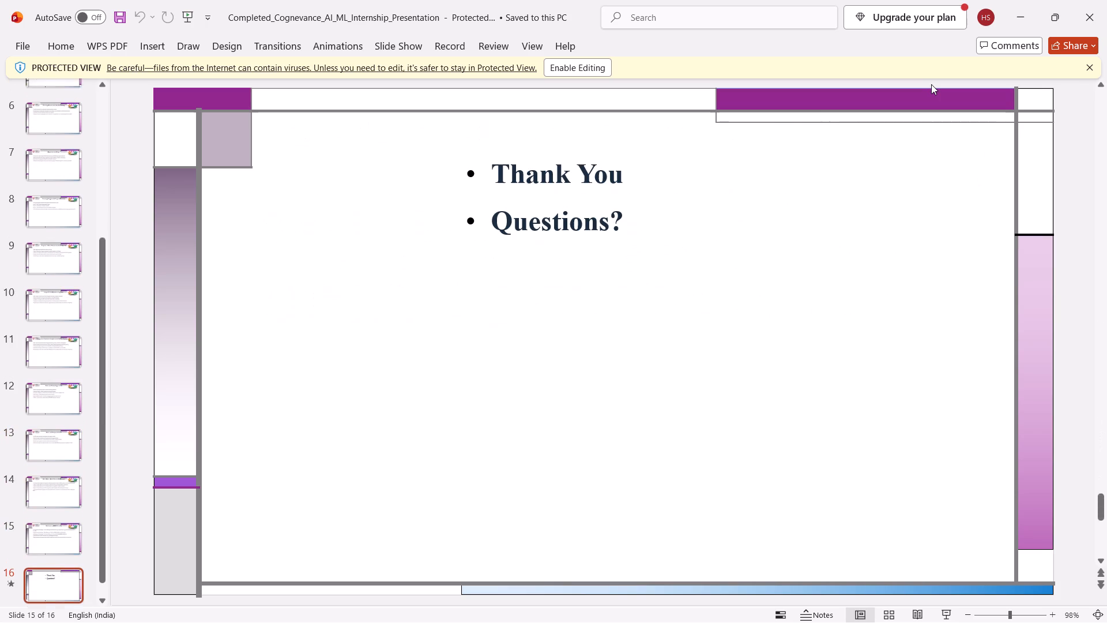
key("Down")
key("Up")
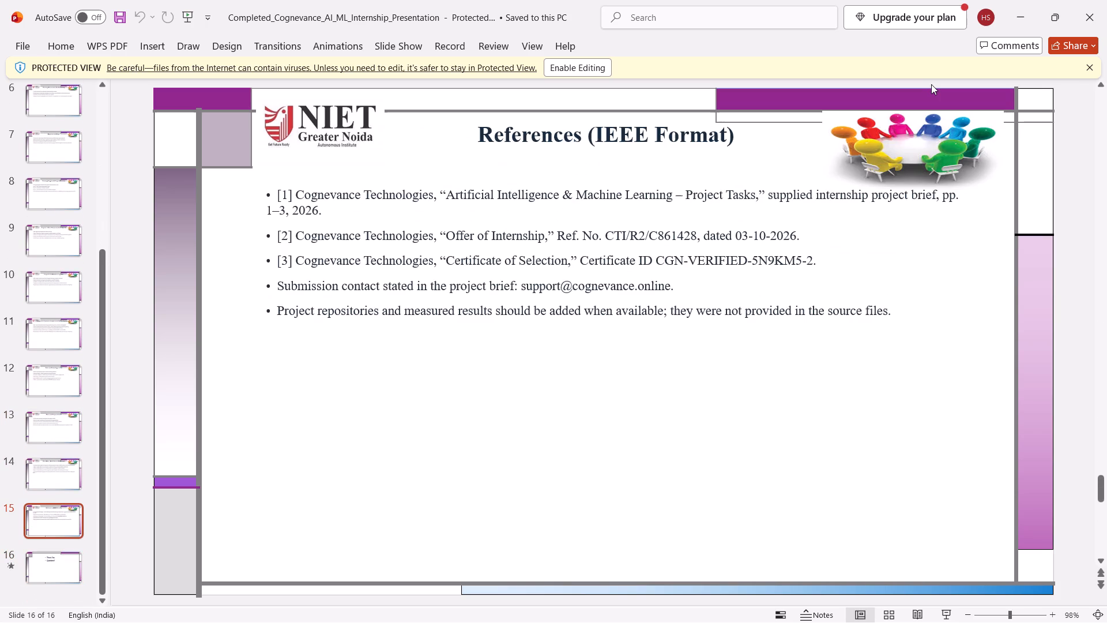
key("Up")
key("Up")
key("Up")
key("Up")
key("Up")
key("Up")
key("Up")
key("Up")
key("Up")
key("Up")
key("Up")
key("Up")
key("Up")
key("Up")
key("Up")
key("Up")
key("Up")
key("Up")
key("Up")
key("Up")
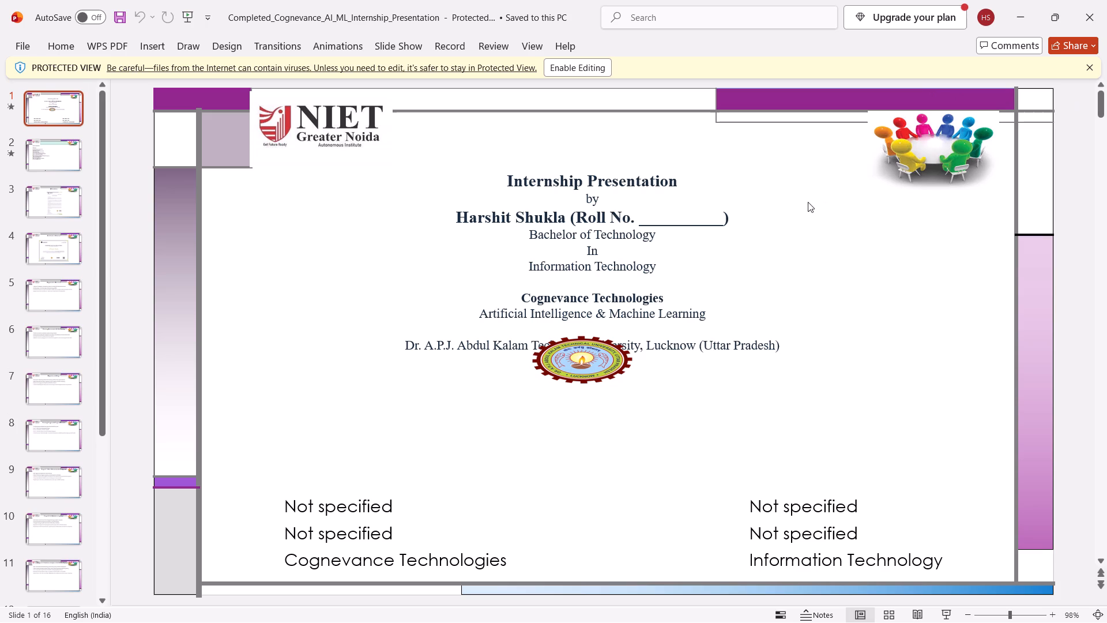
Enable editing of the downloaded presentation.
left_click(573, 64)
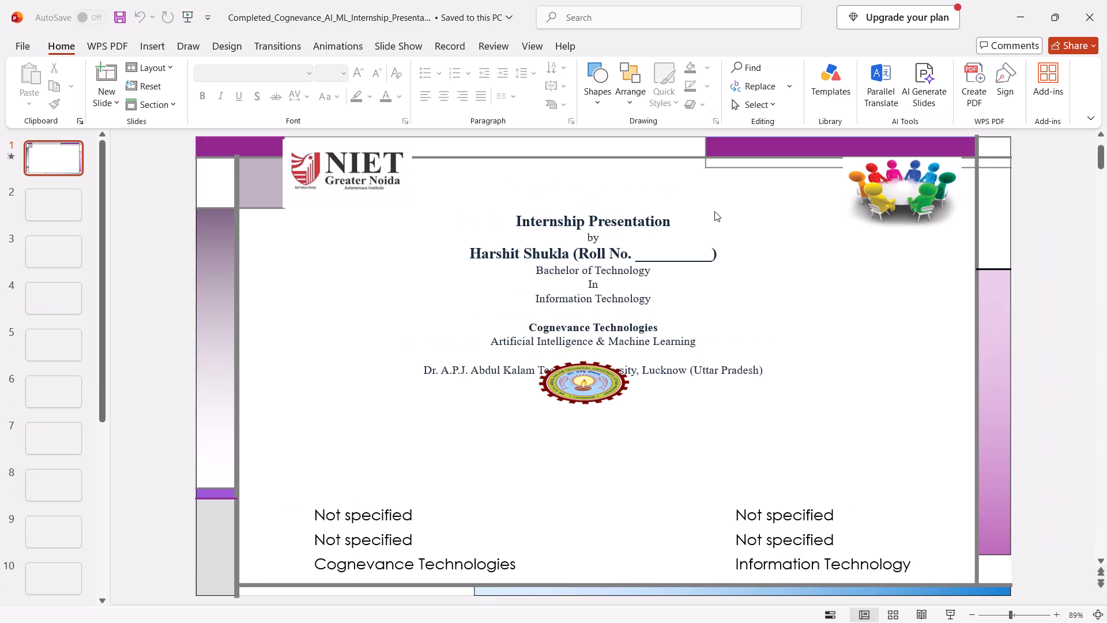
Replace the blank line after "Roll No." on the title slide with the student's roll number.
left_click(712, 262)
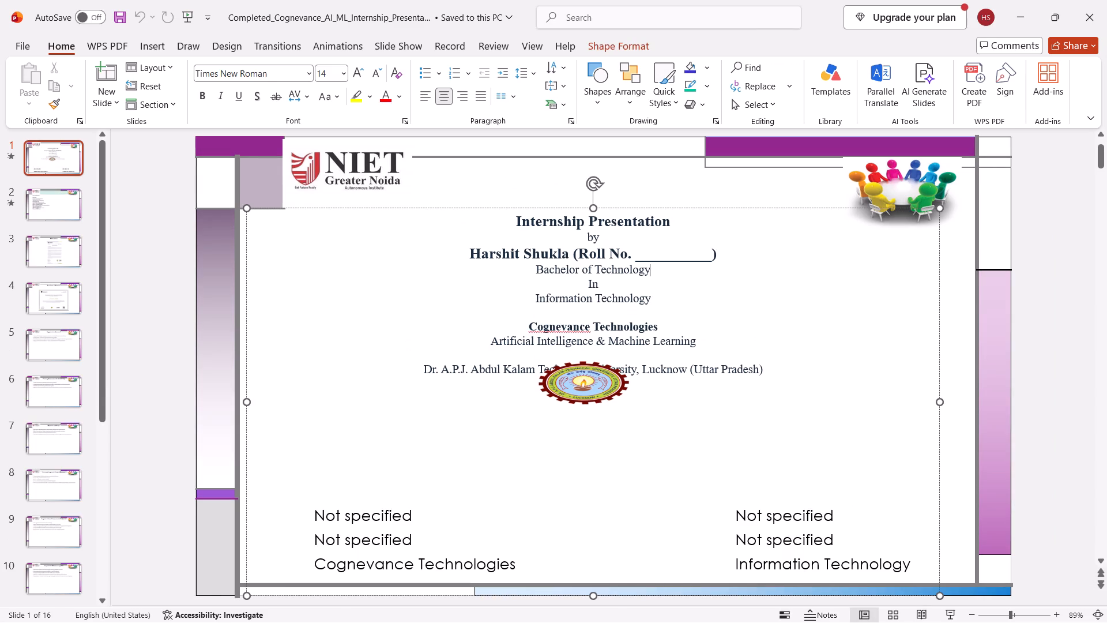
left_click(707, 260)
left_click_drag(709, 260, 631, 258)
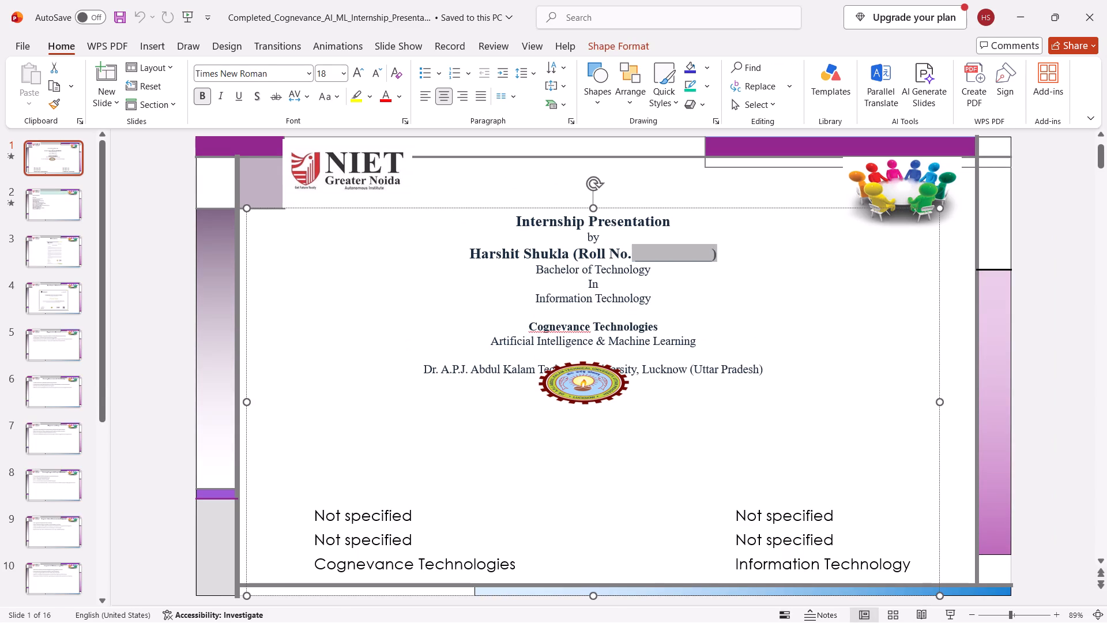
left_click_drag(631, 258, 636, 260)
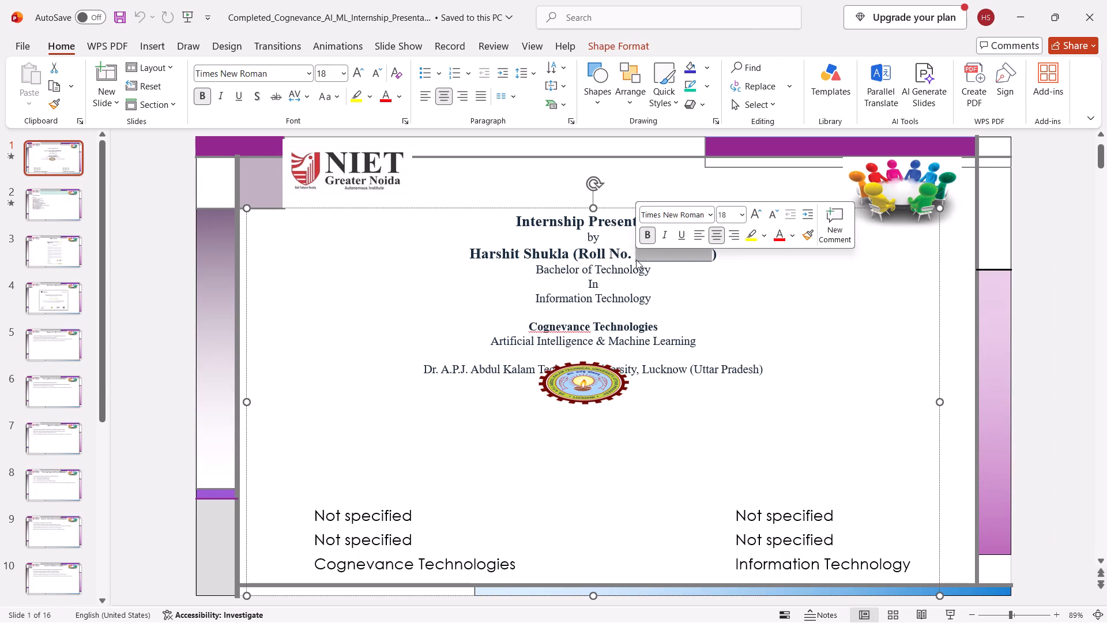
key("Down")
key("Left")
key("Insert")
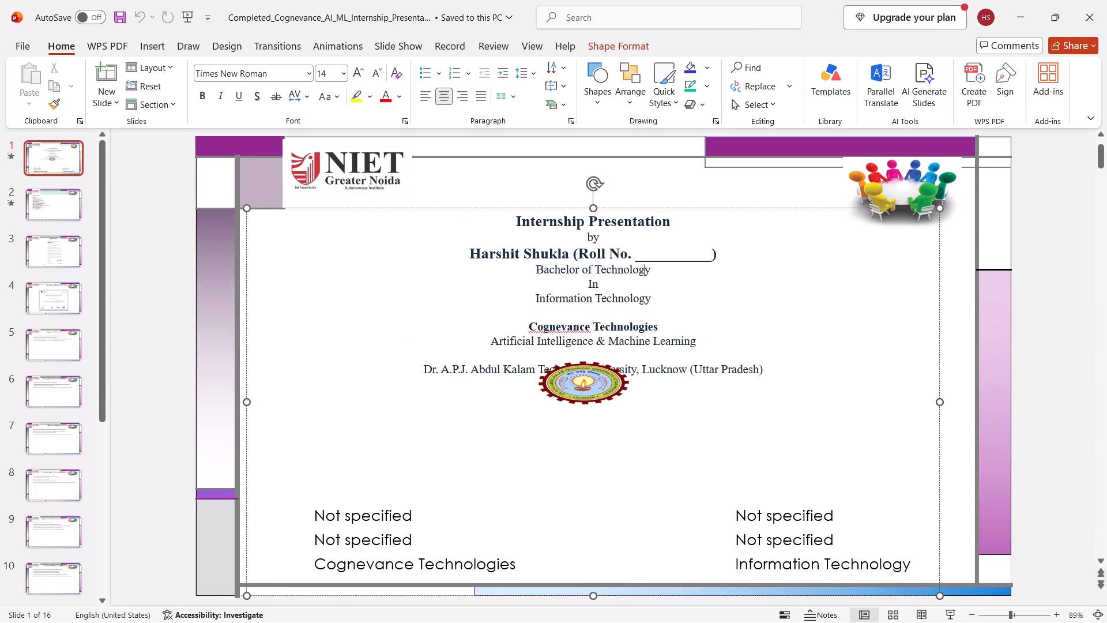
left_click(712, 261)
key("BackSpace")
key("BackSpace")
key("BackSpace")
key("BackSpace")
key("BackSpace")
key("BackSpace")
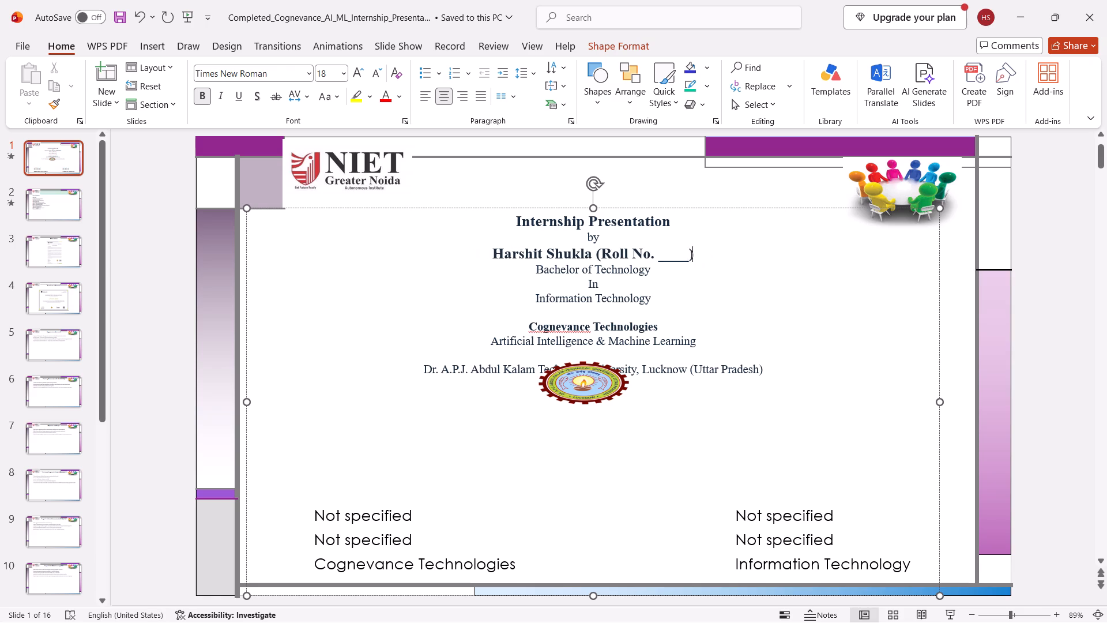
key("BackSpace")
key("BackSpace")
key("BackSpace")
key("BackSpace")
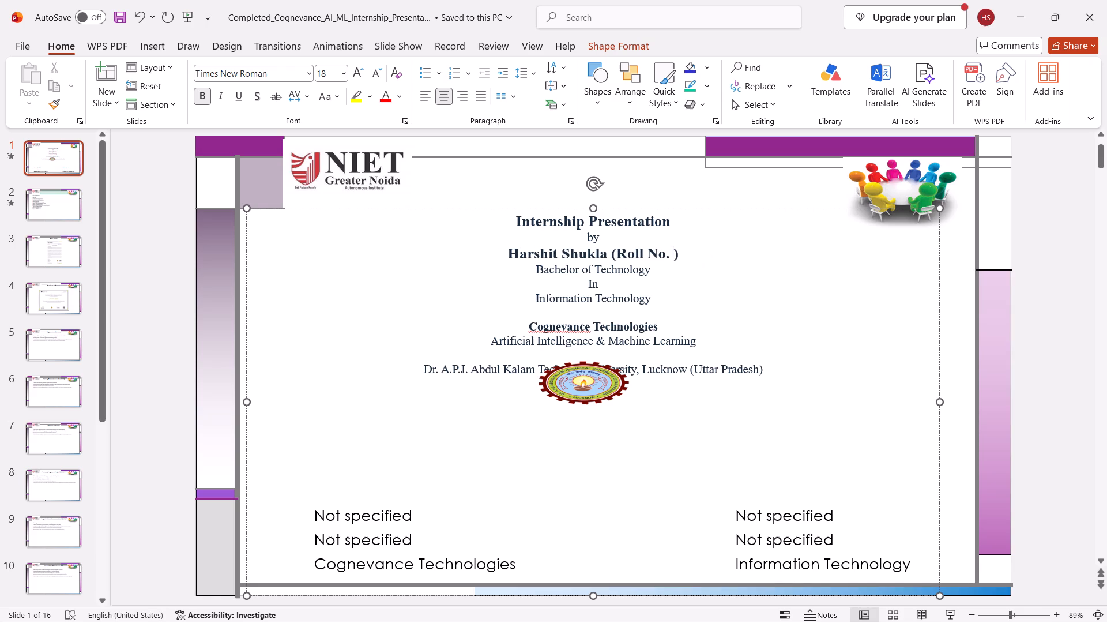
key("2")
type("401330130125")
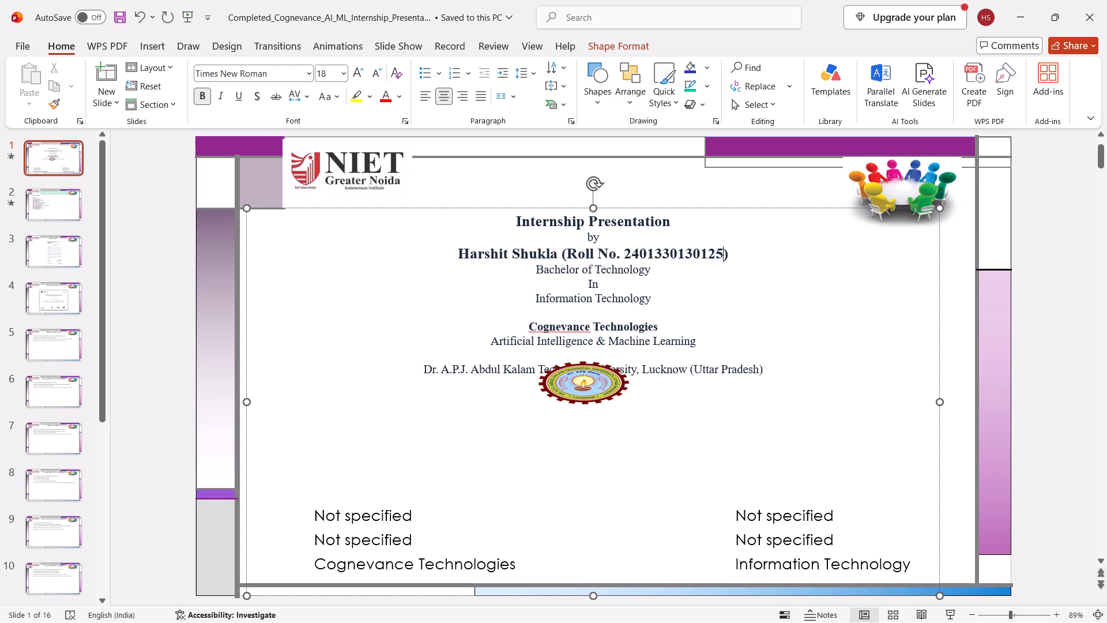
Move the university emblem on the title slide just below the Dr. A.P.J. Abdul Kalam Technical University line, clear of the text.
left_click_drag(583, 379, 583, 391)
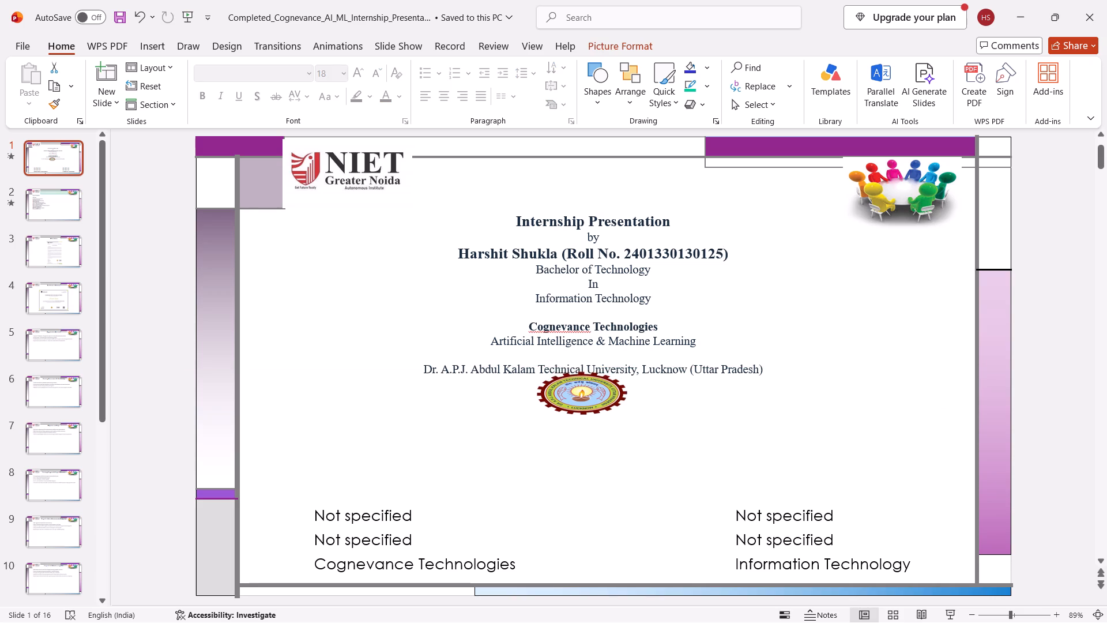
left_click_drag(583, 391, 577, 357)
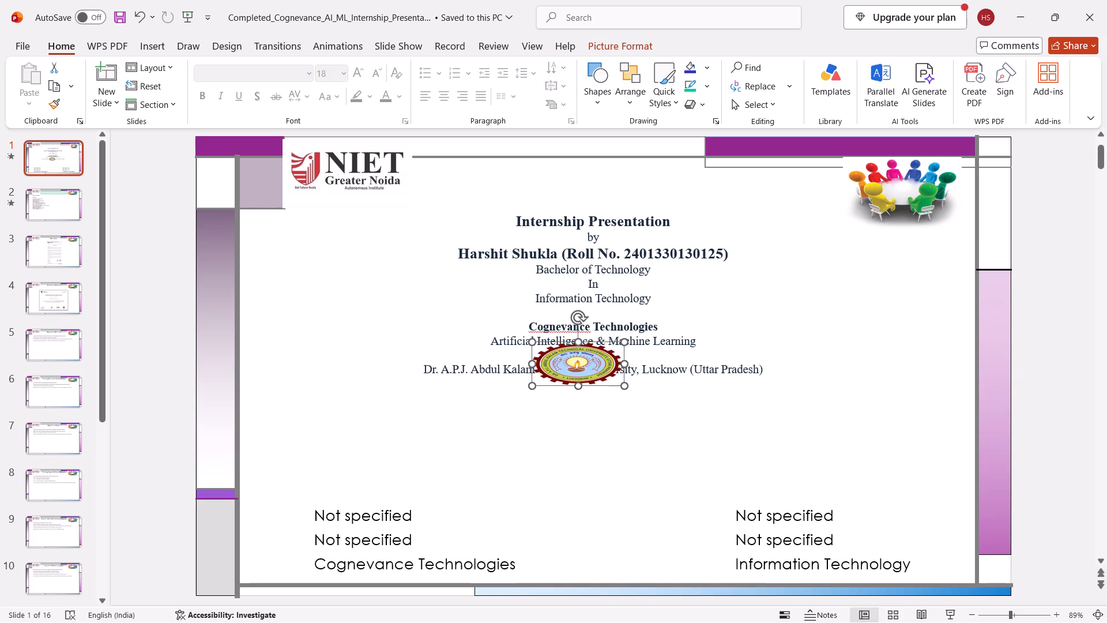
left_click_drag(582, 365, 589, 410)
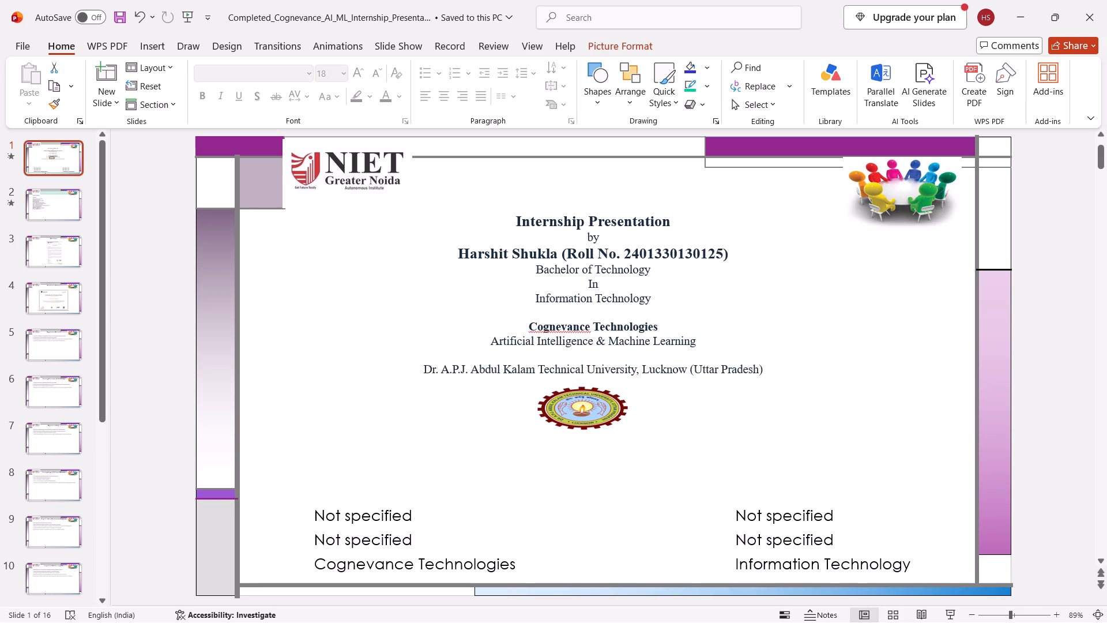
left_click_drag(589, 410, 589, 404)
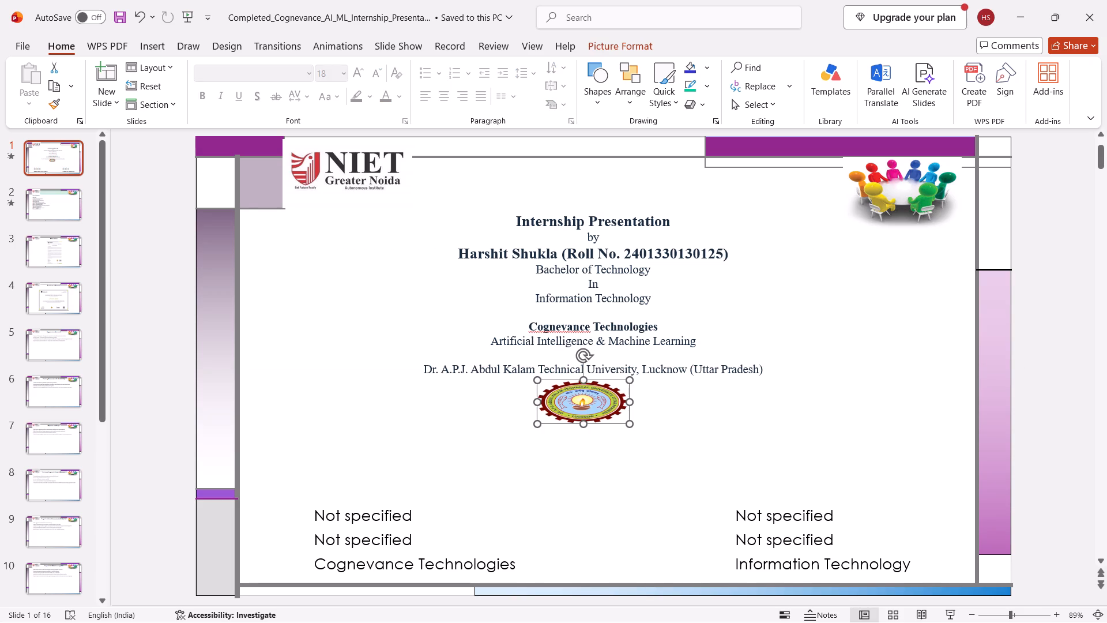
left_click(673, 397)
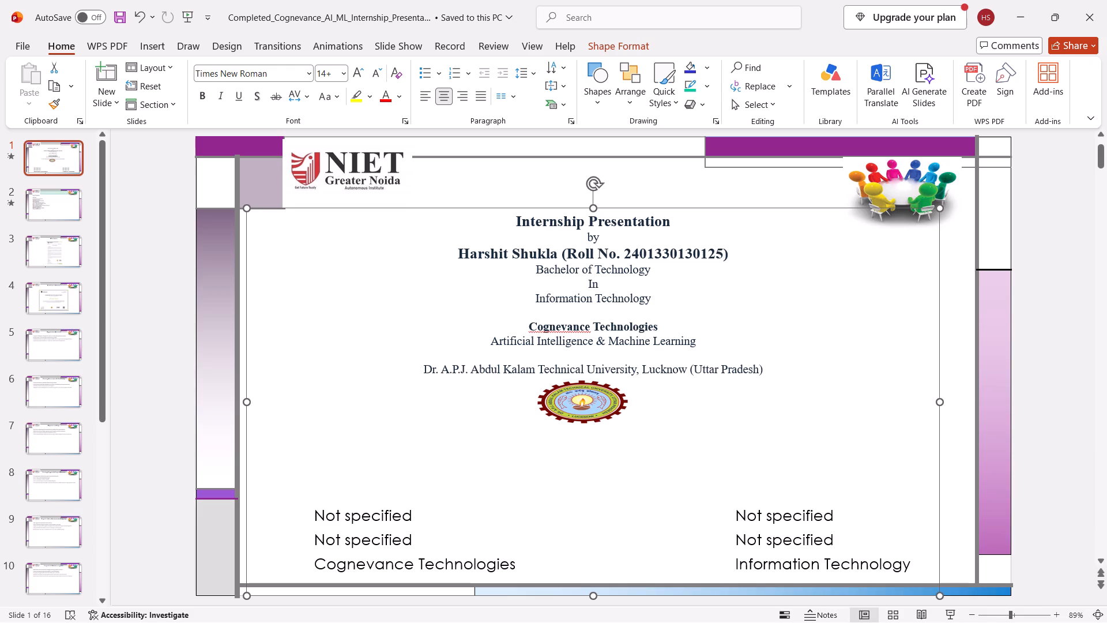
Select the upper "Not specified" entry in the Information Technology column of the title slide's table for editing.
left_click_drag(836, 519, 762, 519)
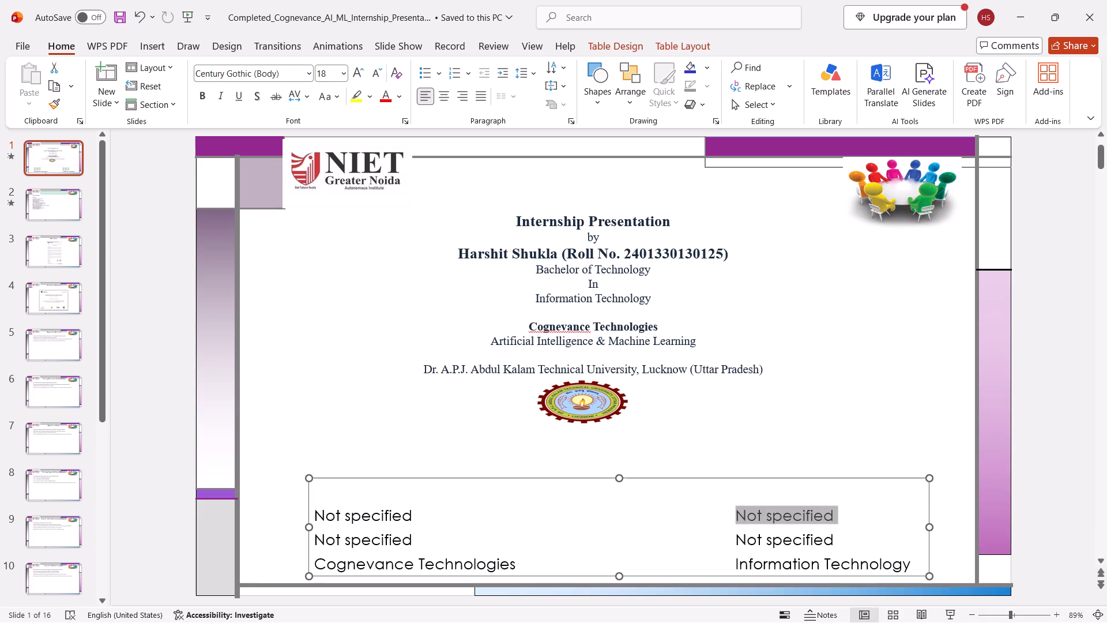
Overwrite the upper "Not specified" beside the title slide's Information Technology column with the title "Mr ." for the faculty member's name.
left_click_drag(762, 519, 744, 518)
left_click(835, 536)
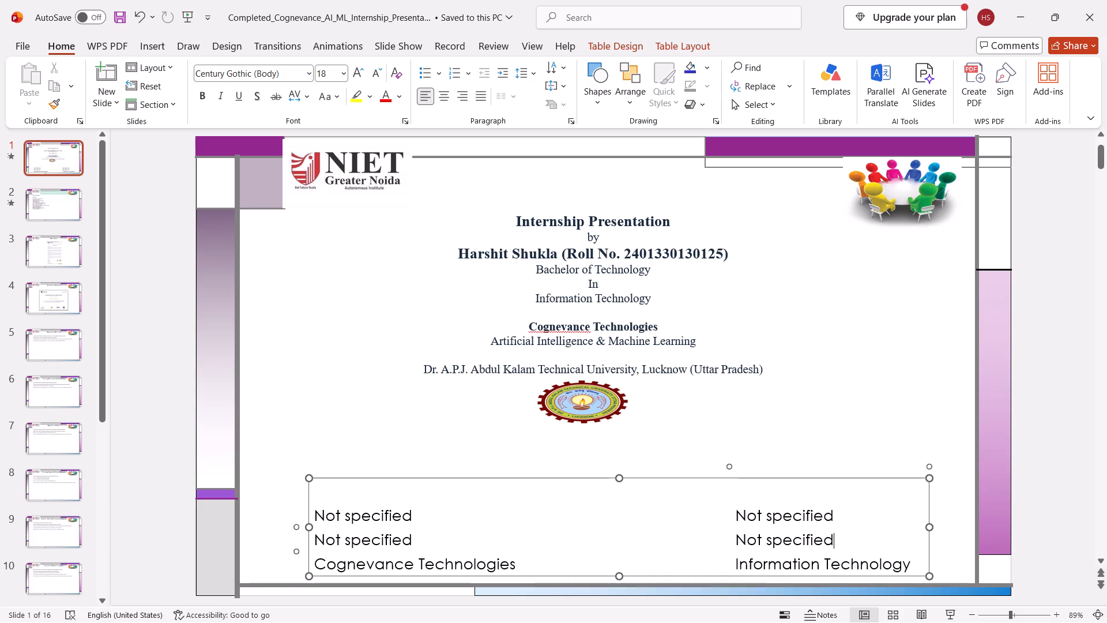
left_click_drag(835, 516, 732, 513)
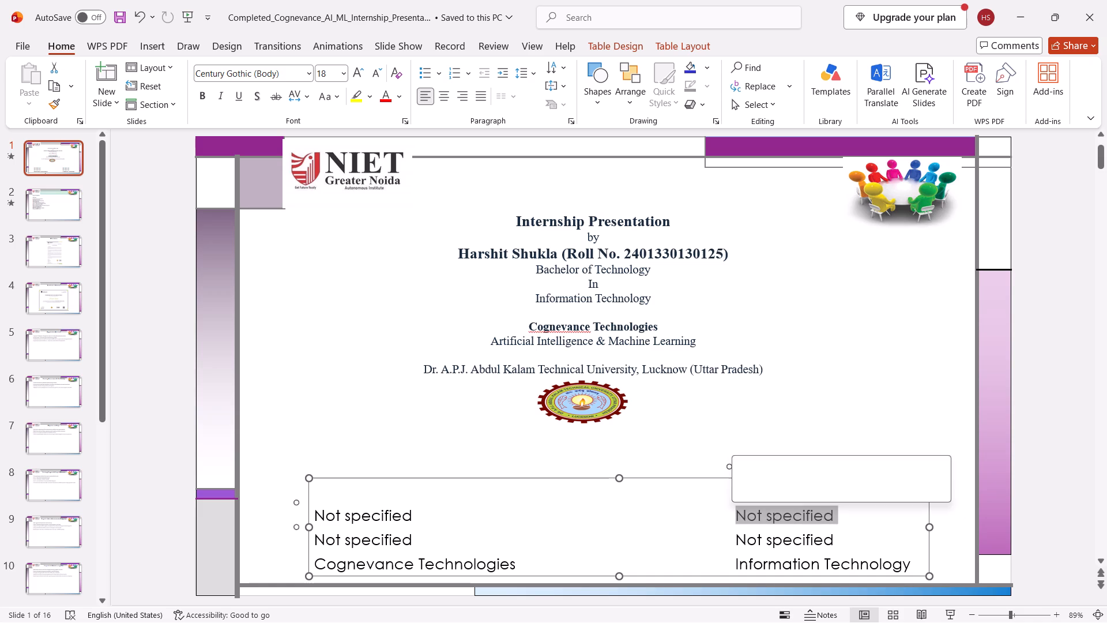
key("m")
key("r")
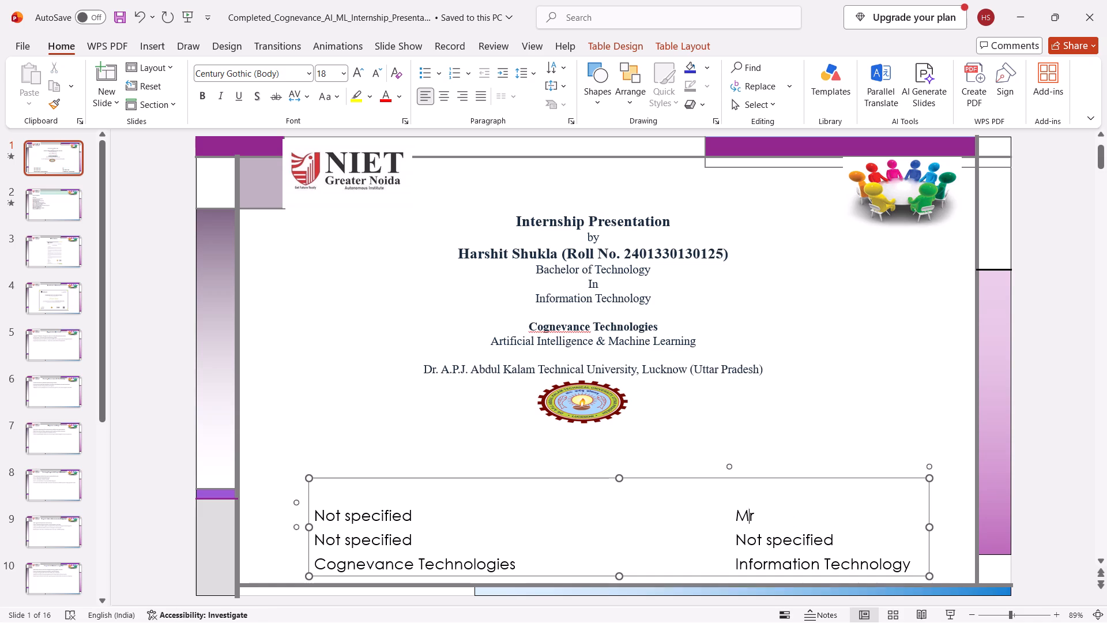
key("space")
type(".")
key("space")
Complete the faculty member's full name following "Mr ." on the title slide, correcting the spelling of the middle name.
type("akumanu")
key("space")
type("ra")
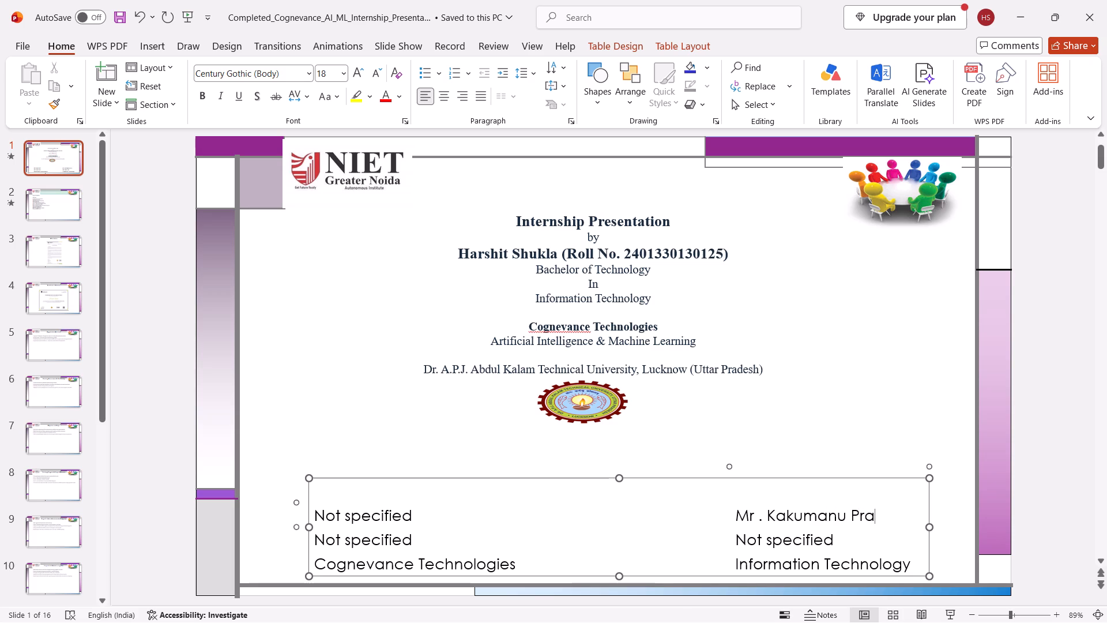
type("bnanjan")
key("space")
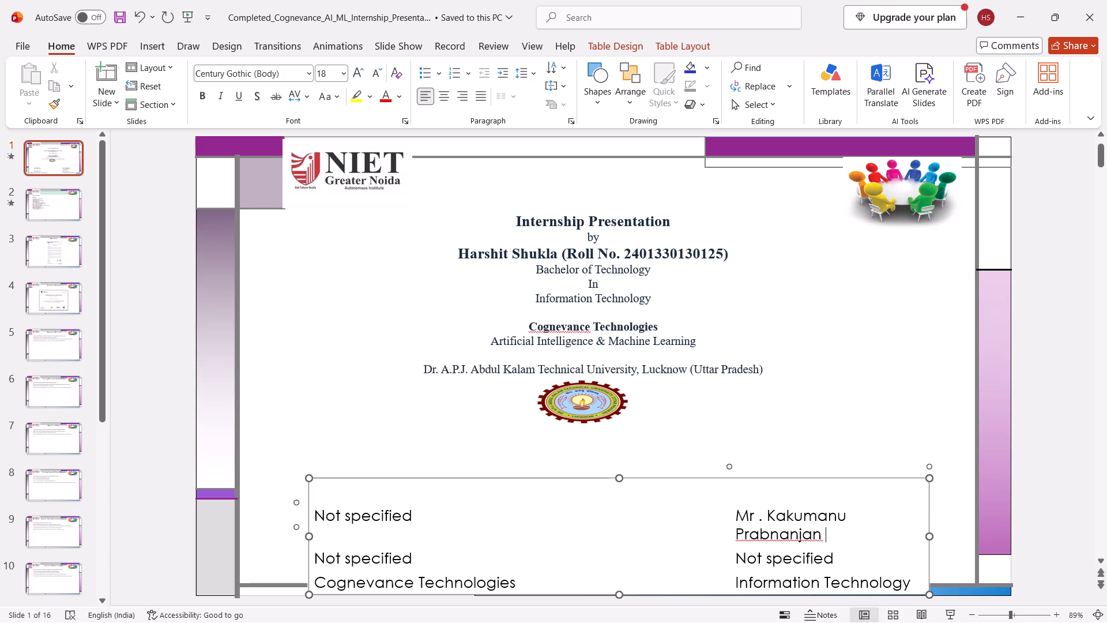
left_click(777, 533)
key("BackSpace")
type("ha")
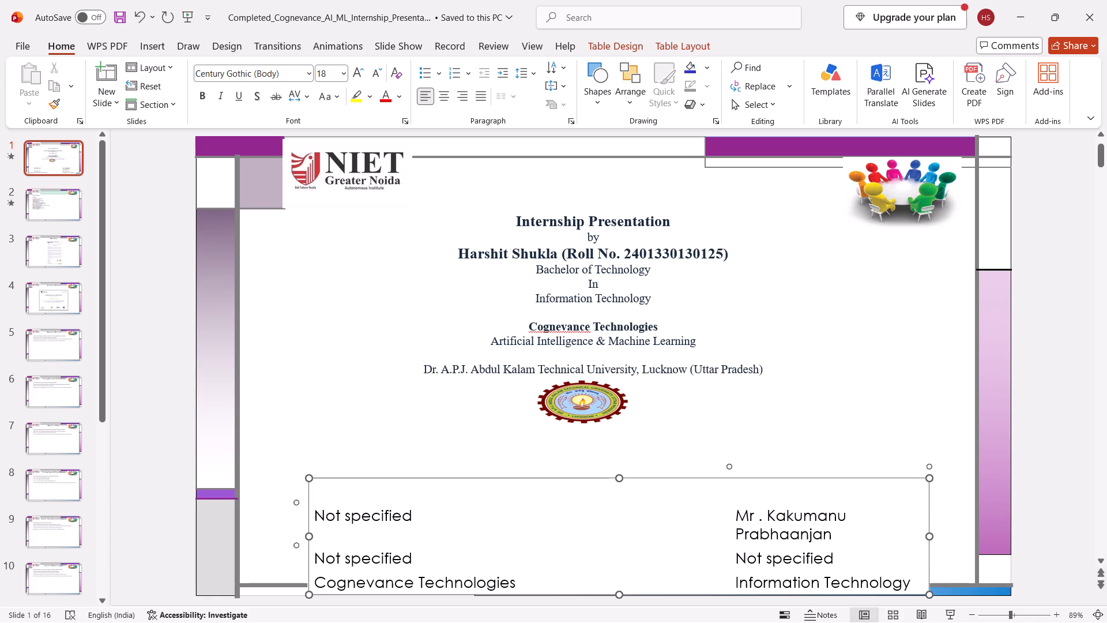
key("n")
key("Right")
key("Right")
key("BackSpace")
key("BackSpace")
left_click(826, 532)
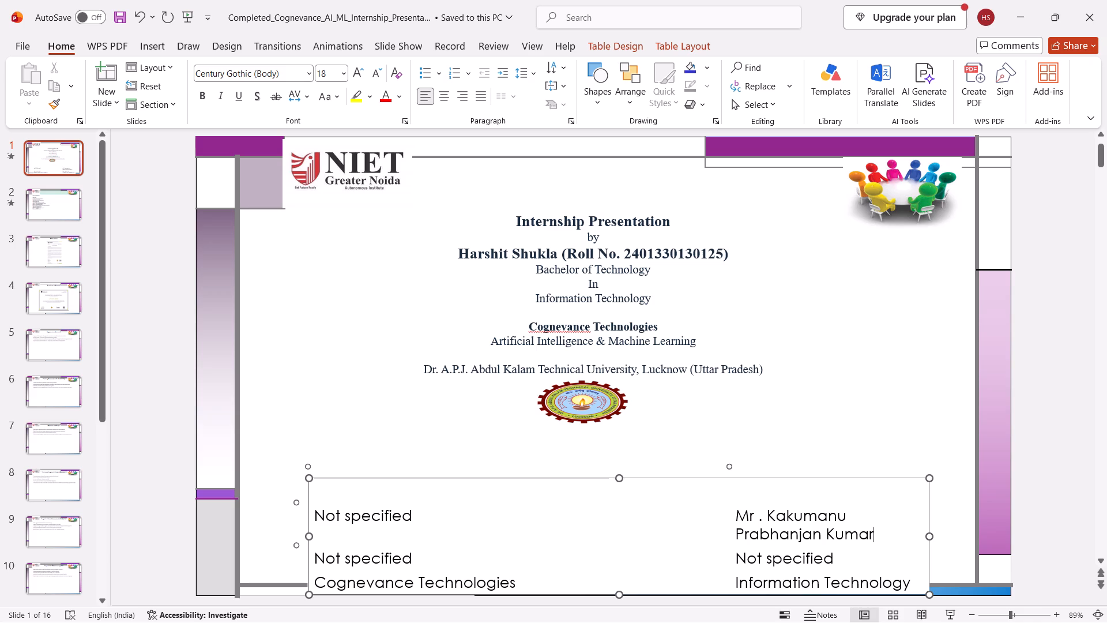
Clear both "Not specified" entries and "Cognevance Technologies" from the first column of the title slide's bottom table.
left_click(349, 534)
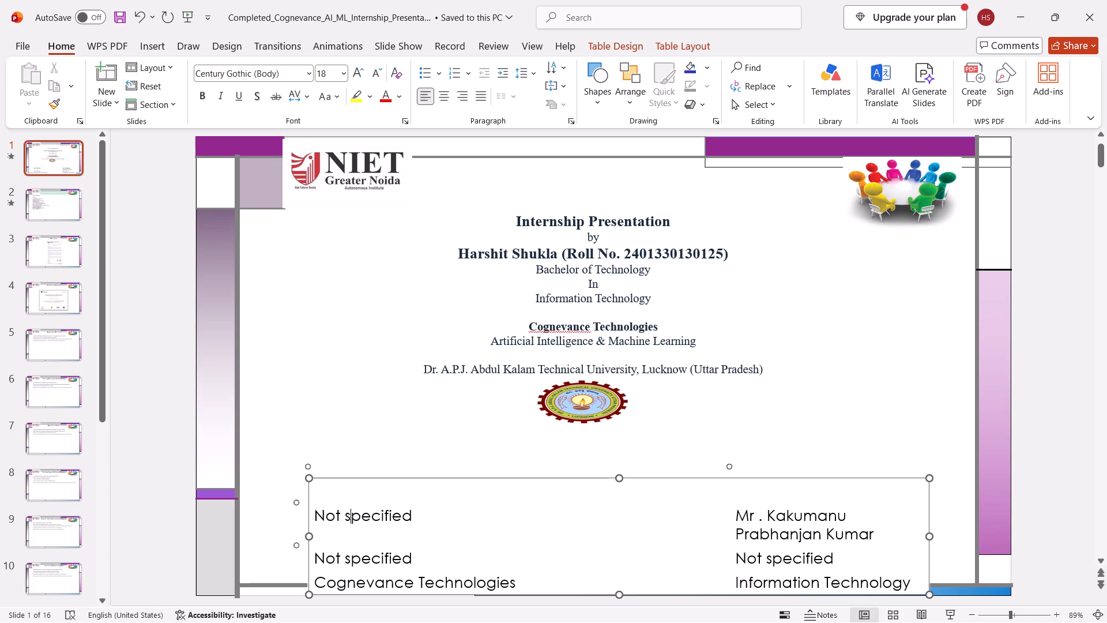
left_click_drag(413, 512, 327, 505)
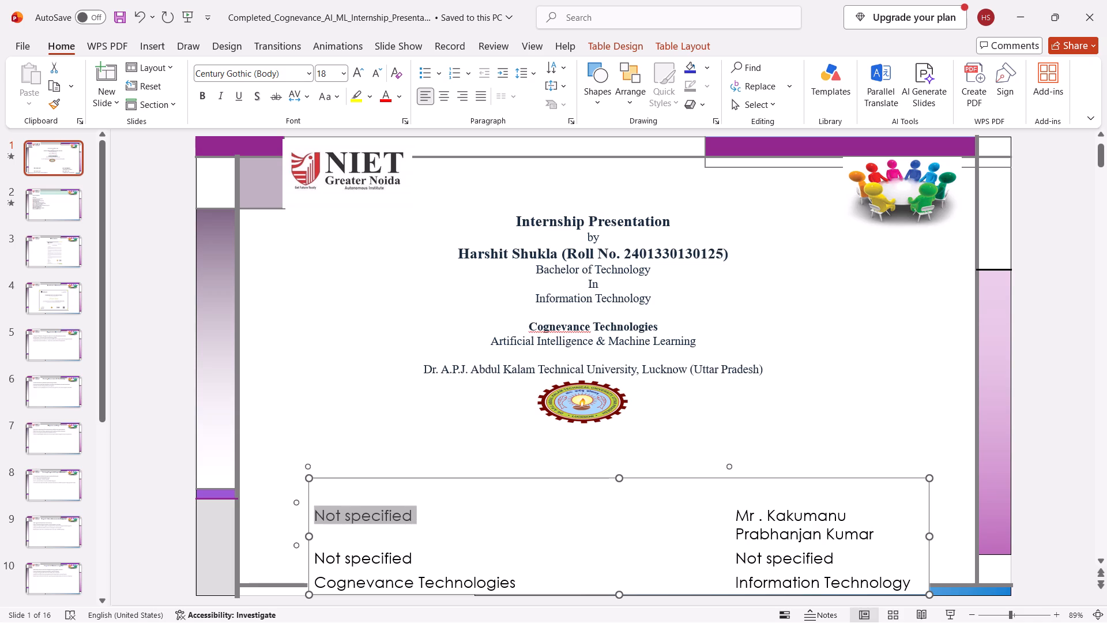
left_click_drag(327, 505, 337, 506)
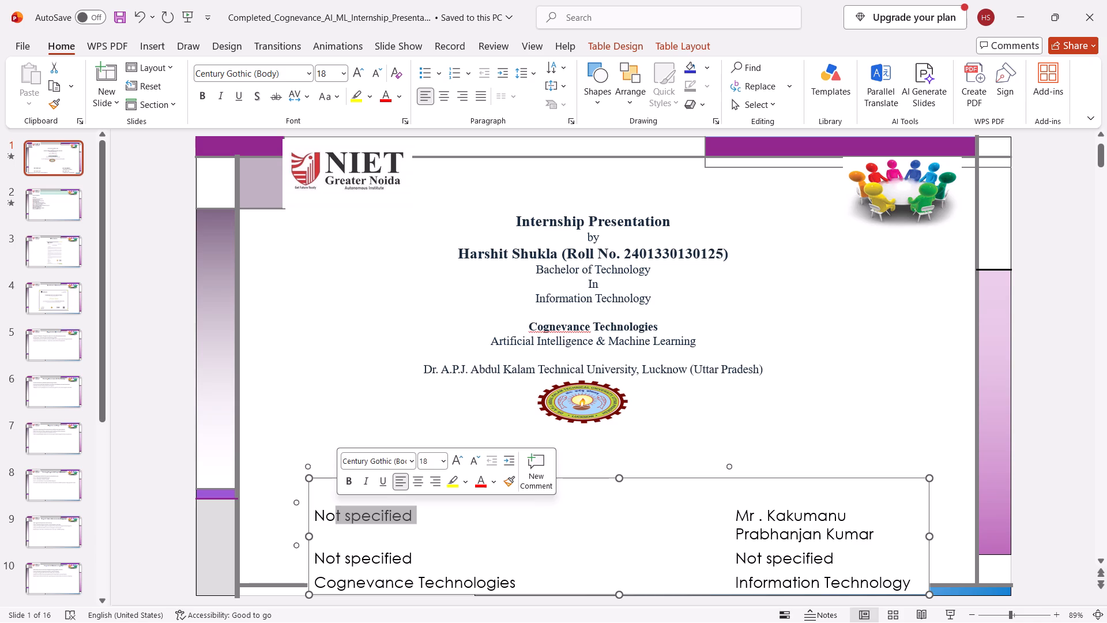
key("BackSpace")
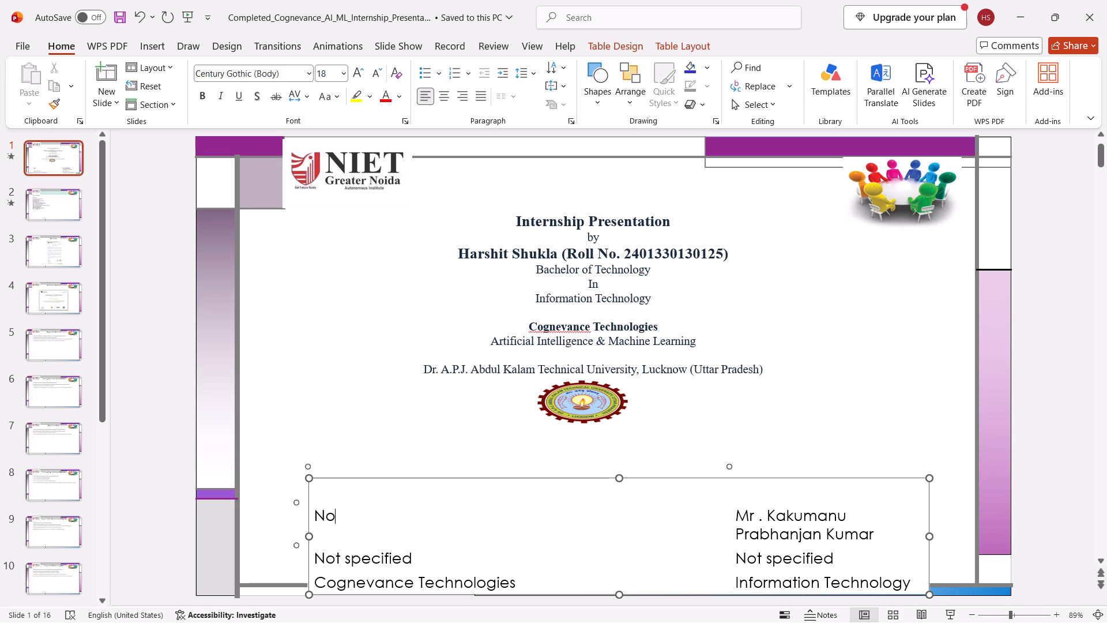
key("BackSpace")
key("BackSpace")
left_click_drag(518, 582, 265, 566)
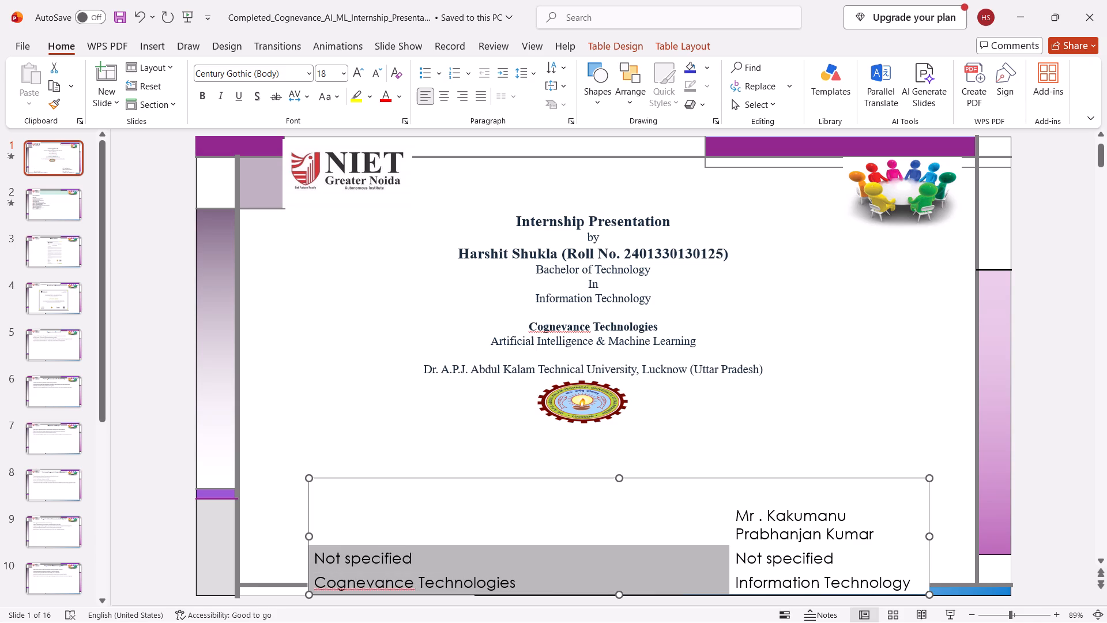
key("BackSpace")
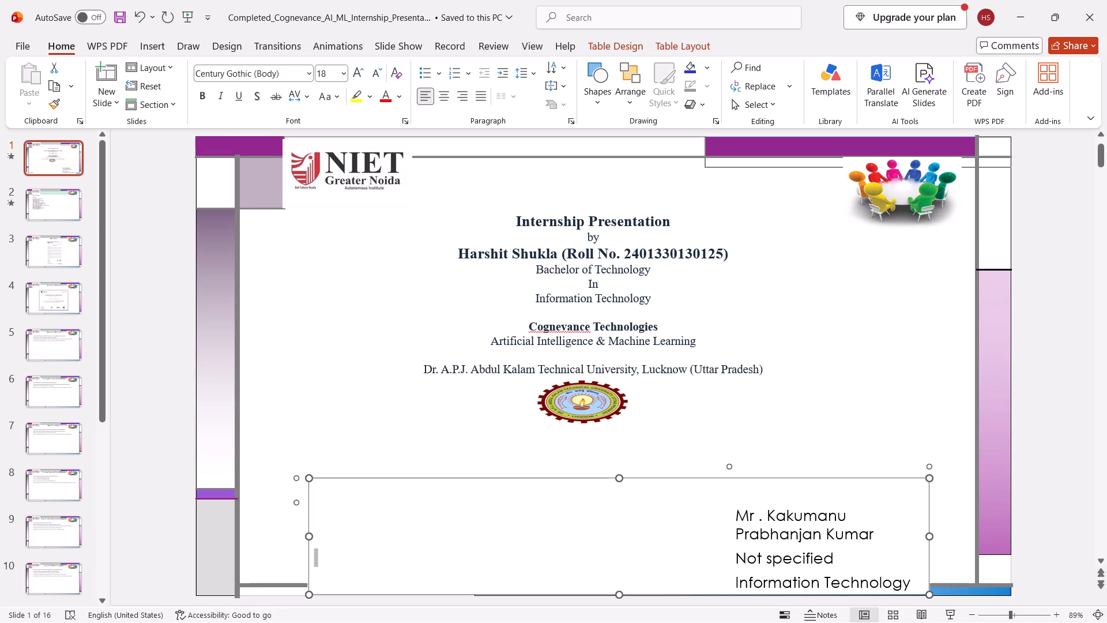
Try to edit the heading text in the table cell directly above the faculty member's name.
left_click(751, 490)
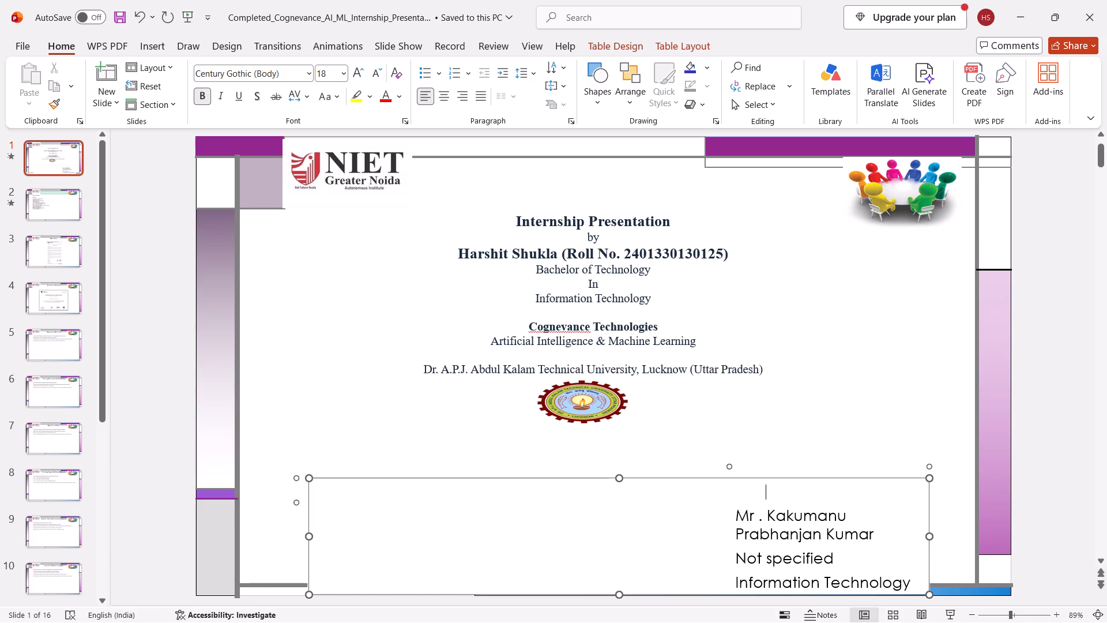
key("BackSpace")
key("BackSpace")
key("BackSpace")
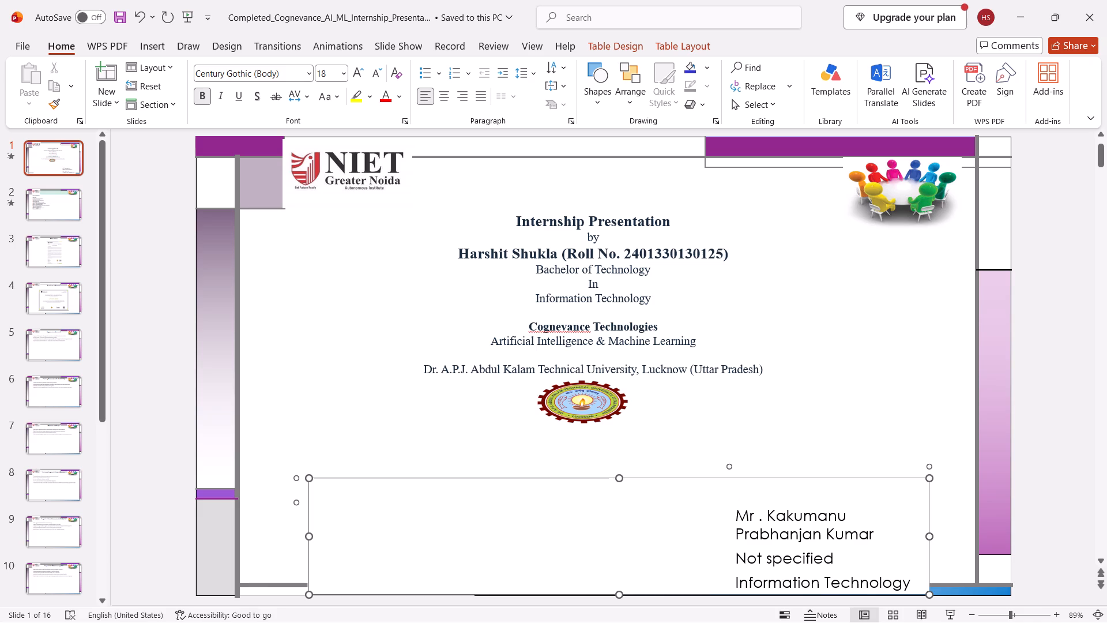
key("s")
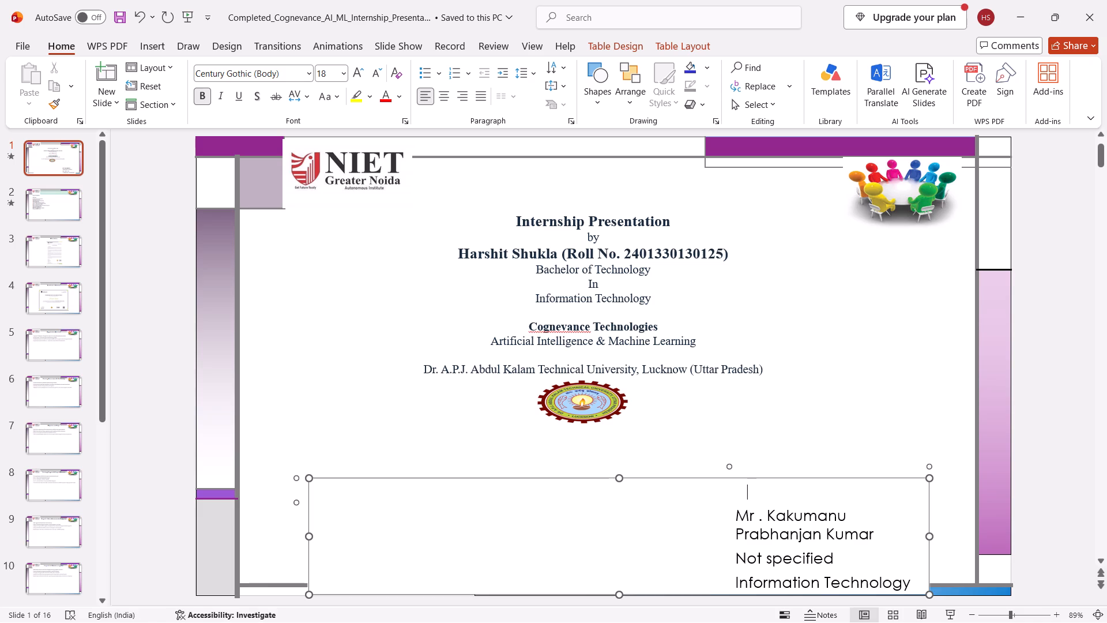
key("BackSpace")
Replace the remaining "Not specified" below the faculty member's name with "Assistant Professor".
left_click_drag(836, 559, 737, 558)
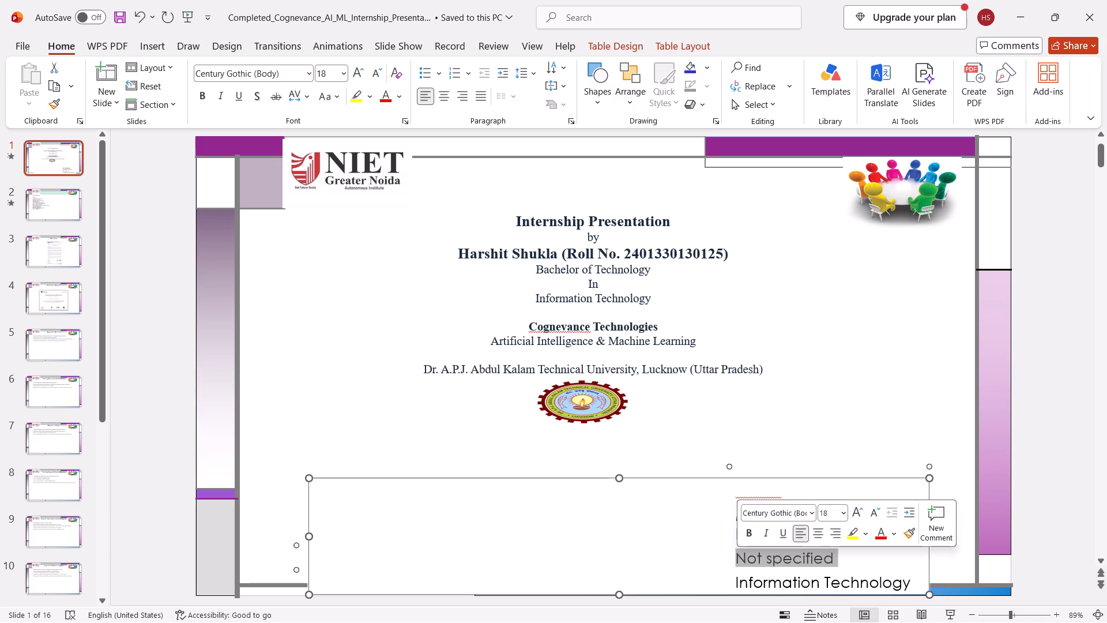
key("BackSpace")
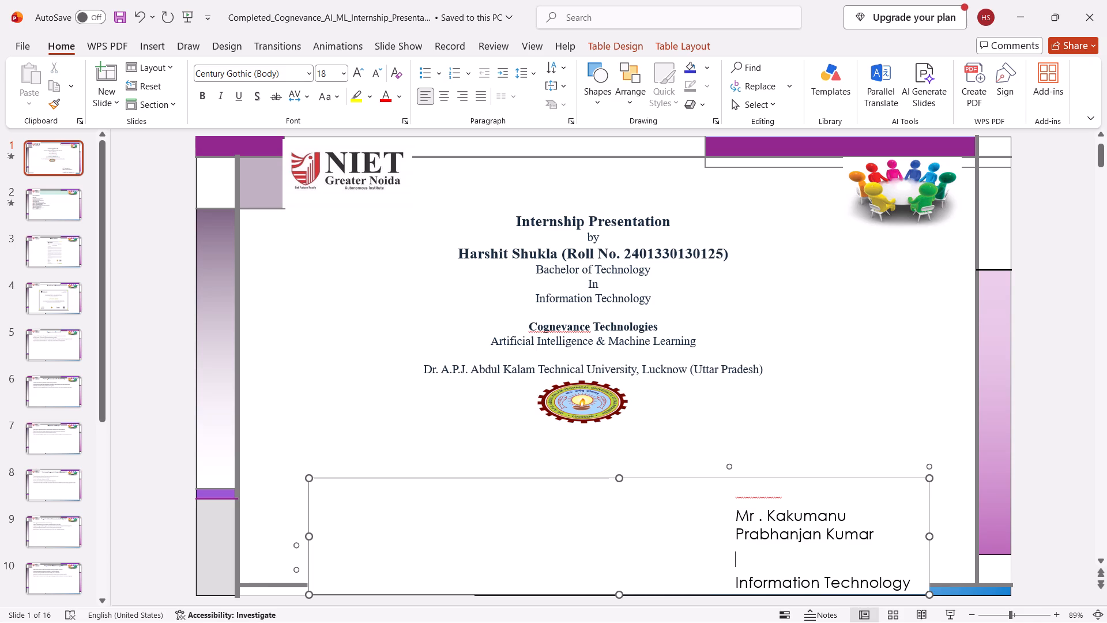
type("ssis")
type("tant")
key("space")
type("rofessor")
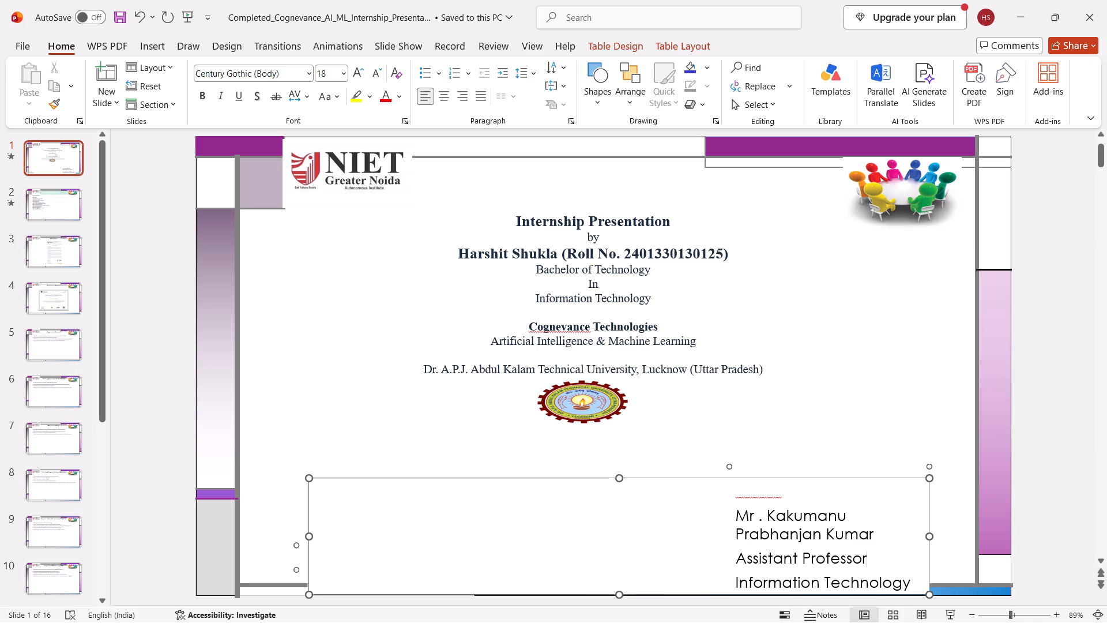
Delete the invisible heading text in the table cell above the faculty member's name.
left_click(795, 496)
key("BackSpace")
key("BackSpace")
key("BackSpace")
key("BackSpace")
key("BackSpace")
key("BackSpace")
key("BackSpace")
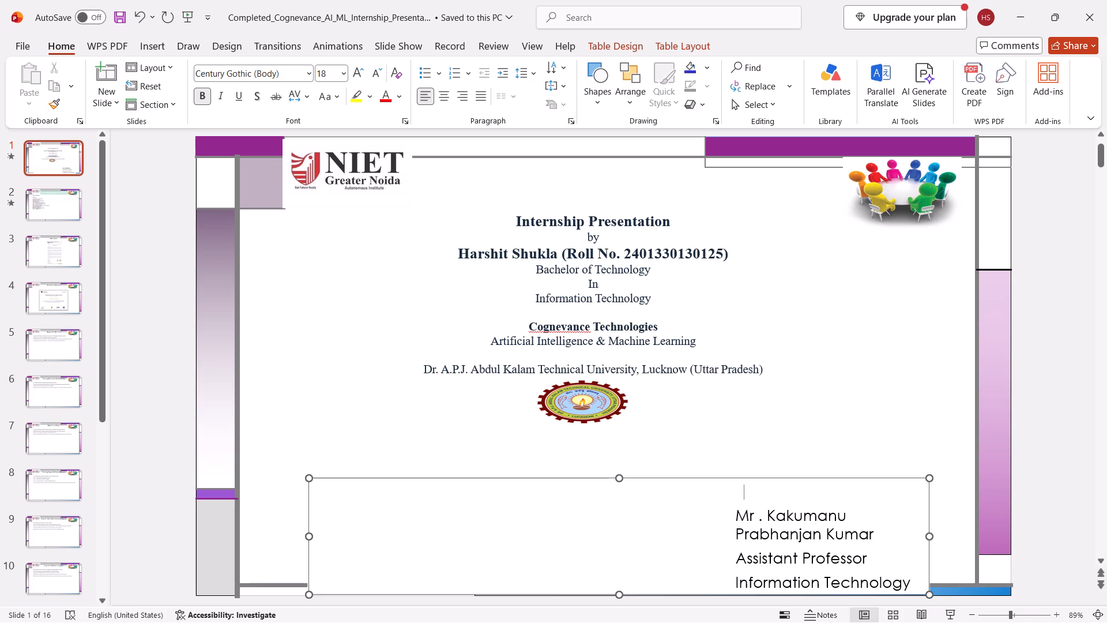
Enlarge the faculty details table on the title slide by extending its top edge slightly upward.
left_click_drag(617, 481, 617, 480)
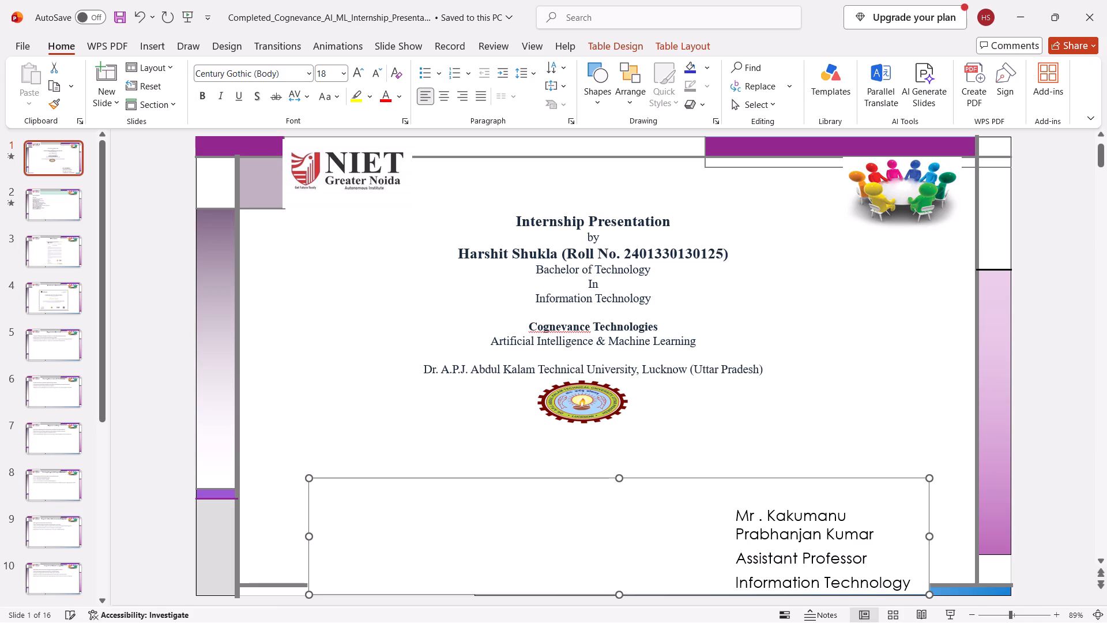
left_click_drag(617, 480, 613, 454)
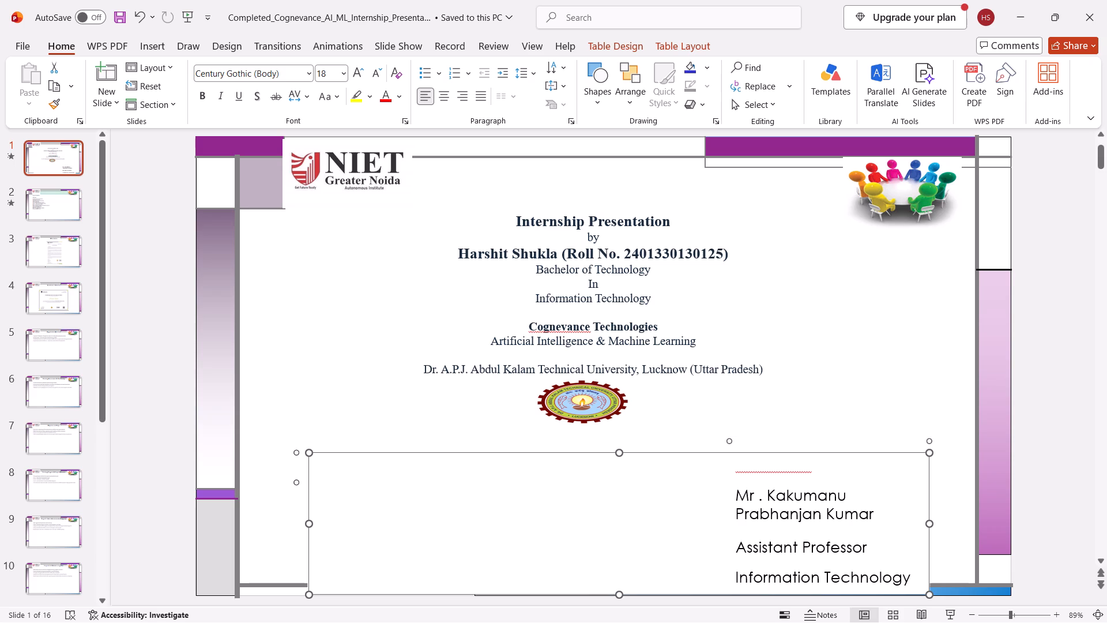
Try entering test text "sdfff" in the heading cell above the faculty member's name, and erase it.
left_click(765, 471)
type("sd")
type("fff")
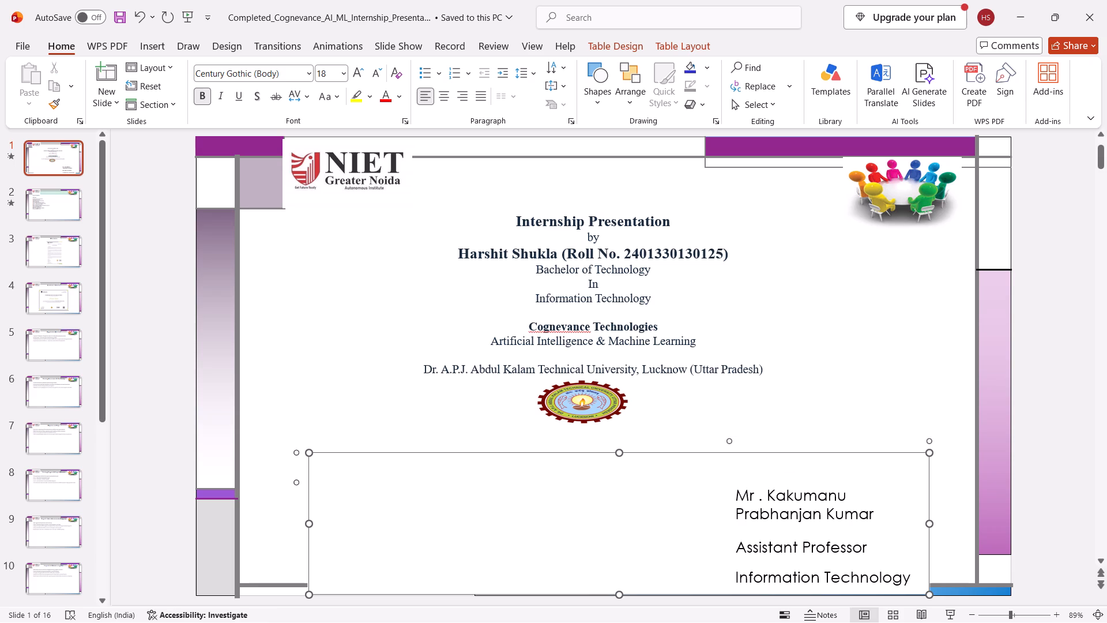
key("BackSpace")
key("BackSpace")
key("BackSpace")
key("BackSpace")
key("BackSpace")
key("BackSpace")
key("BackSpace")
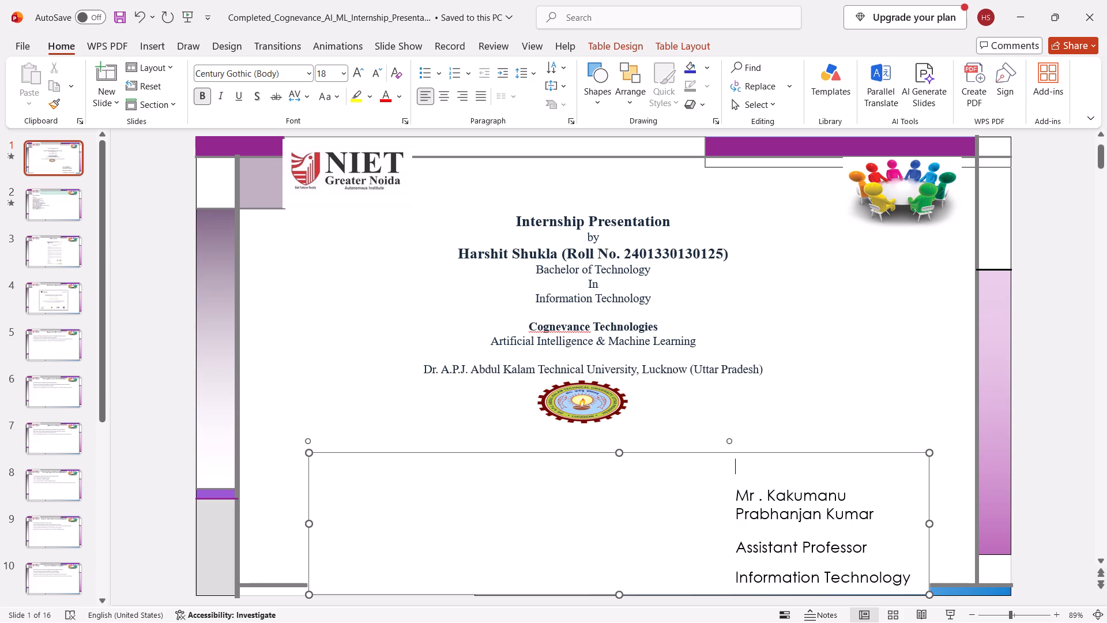
Shorten the title text box and the faculty details table by raising their bottom edges slightly towards the slide's lower border line.
left_click(822, 376)
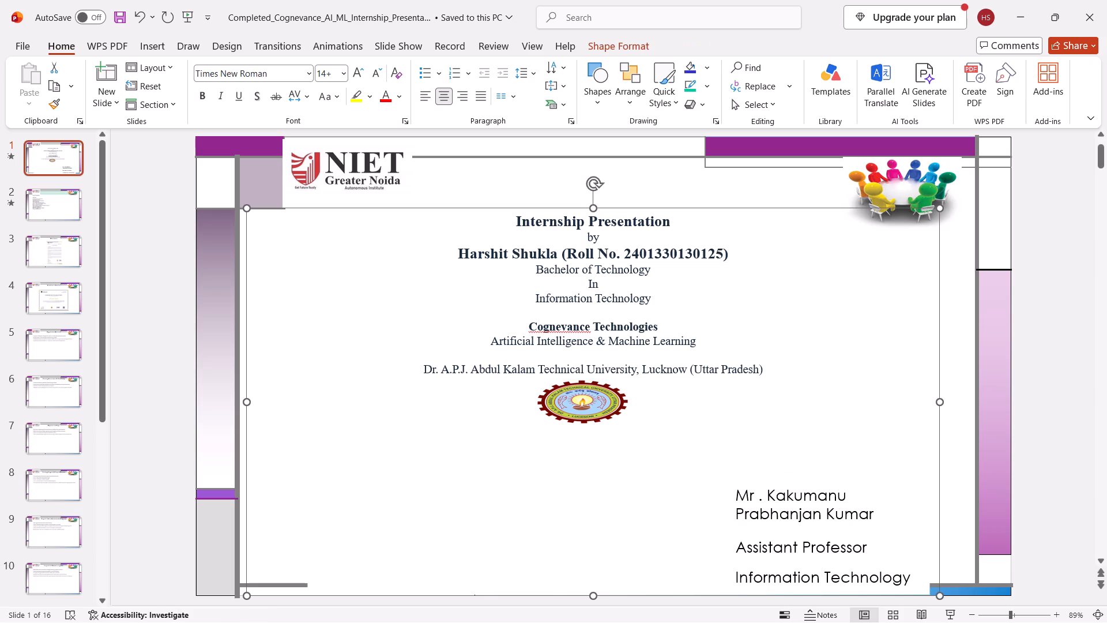
left_click_drag(940, 592, 939, 582)
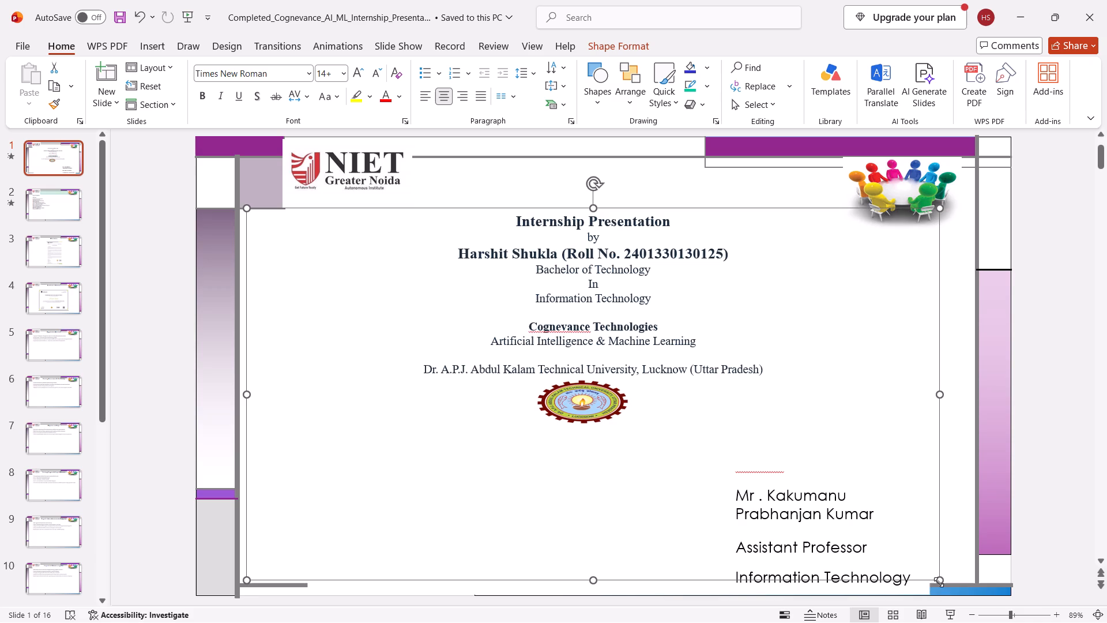
left_click(823, 533)
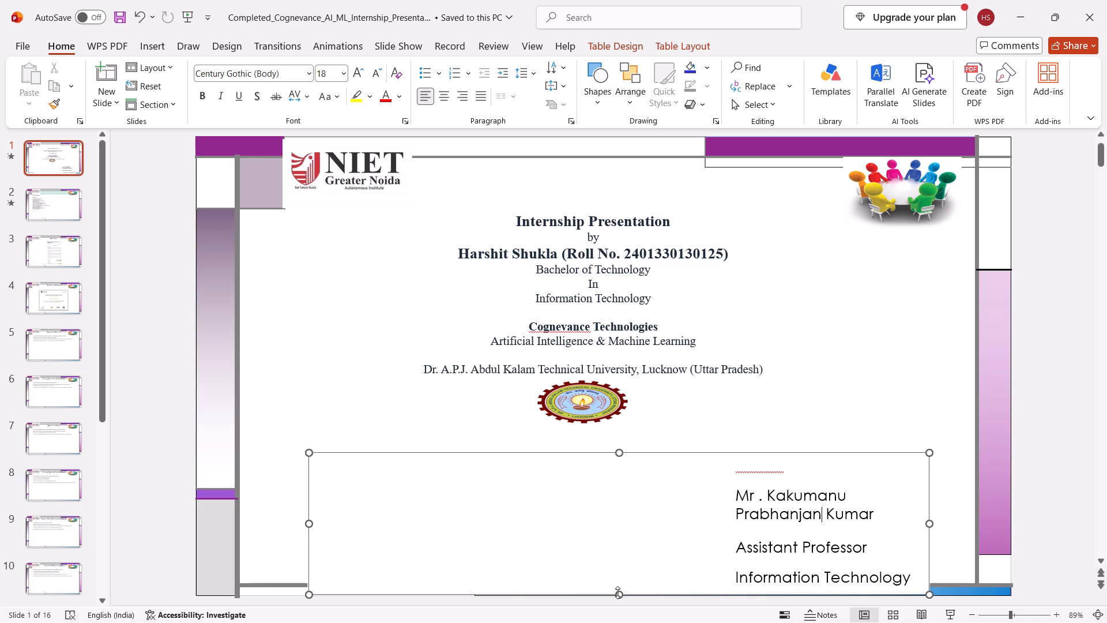
left_click_drag(621, 596, 617, 586)
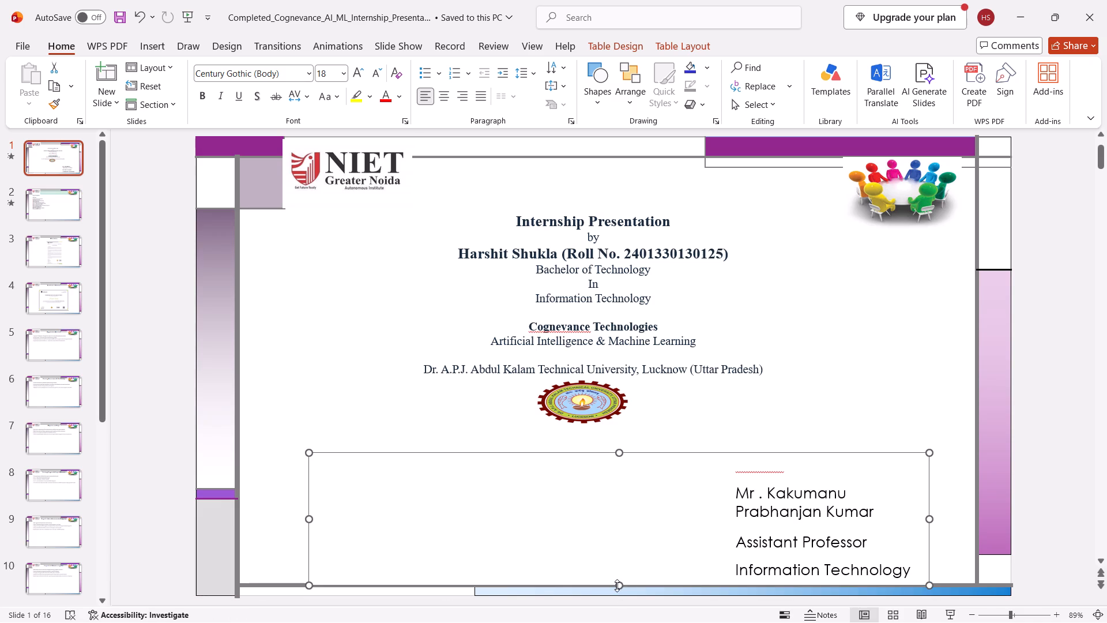
Widen the column with the faculty details in the title slide's table until the faculty member's name fits on one line.
left_click(819, 427)
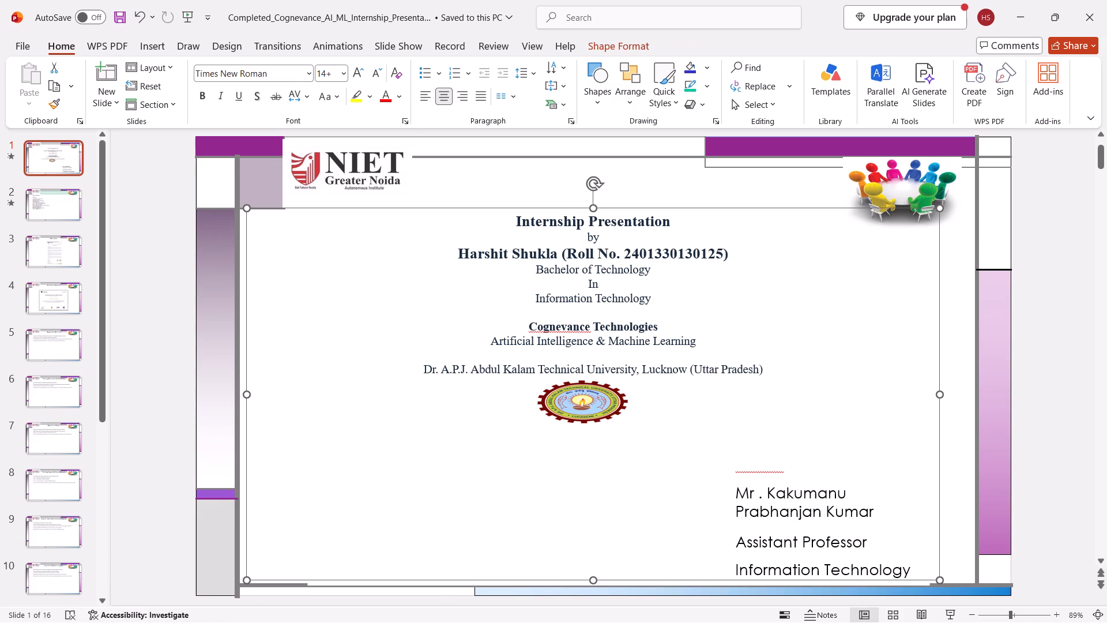
left_click(437, 335)
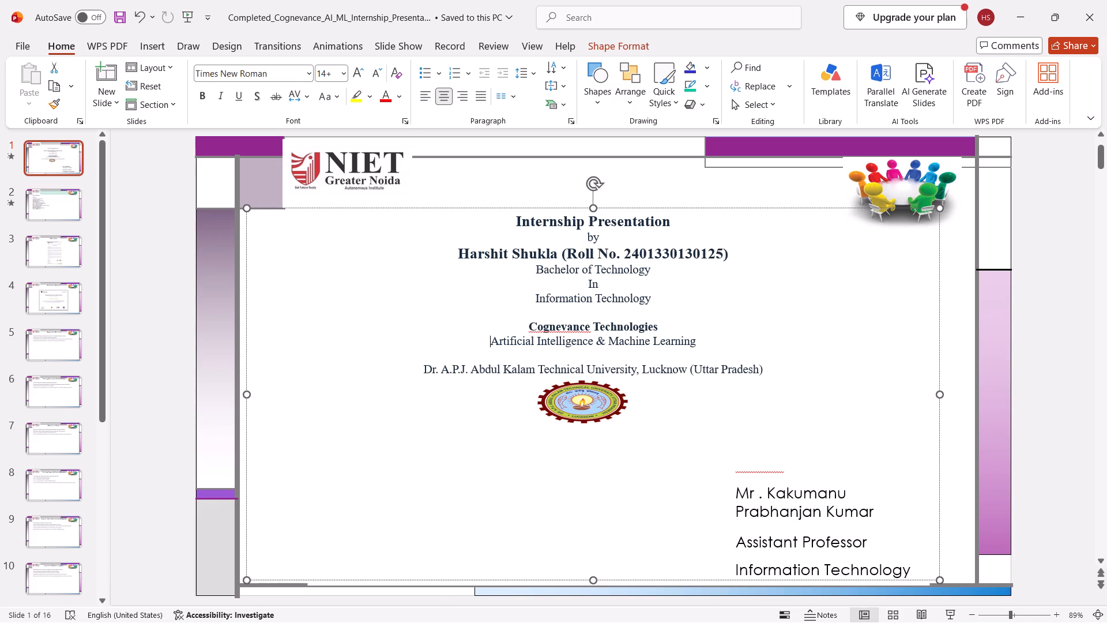
left_click(743, 494)
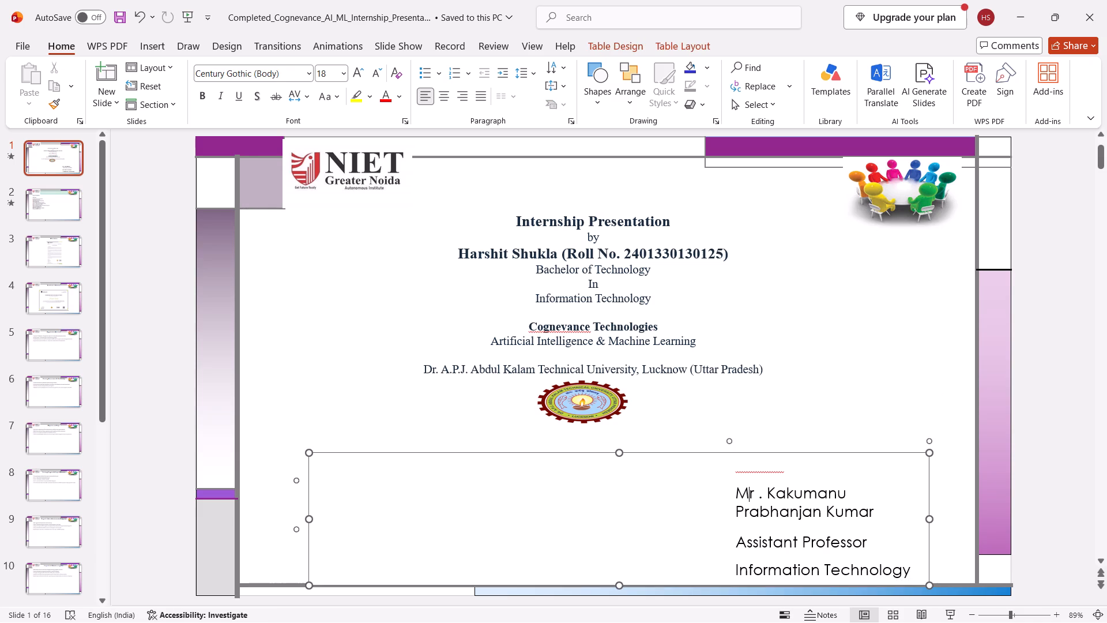
left_click_drag(724, 496, 678, 498)
left_click_drag(678, 498, 650, 501)
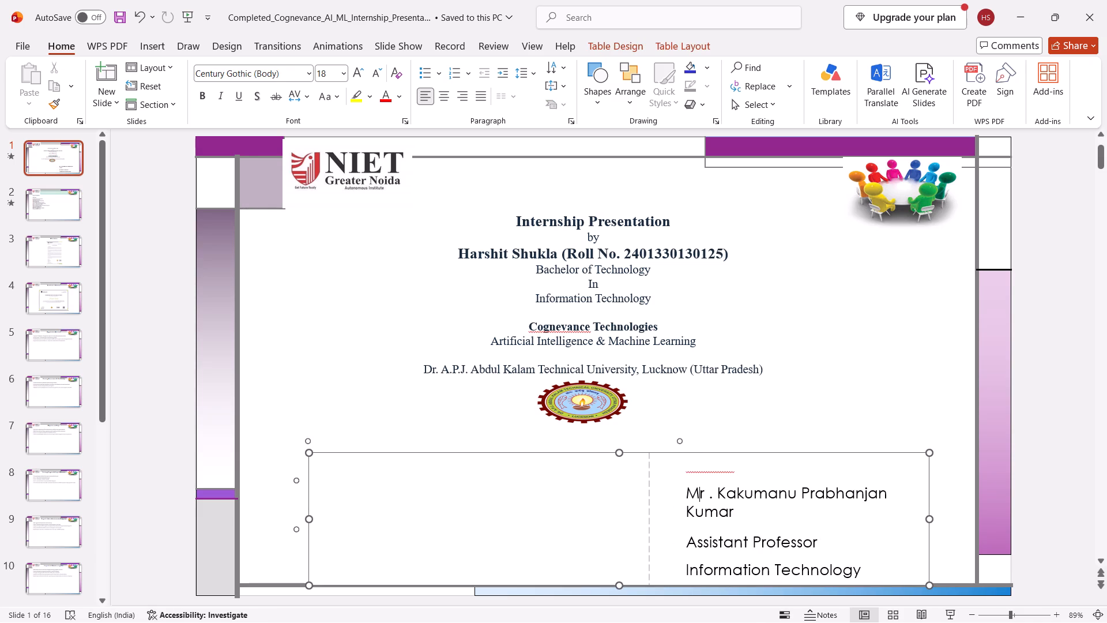
left_click_drag(650, 501, 648, 501)
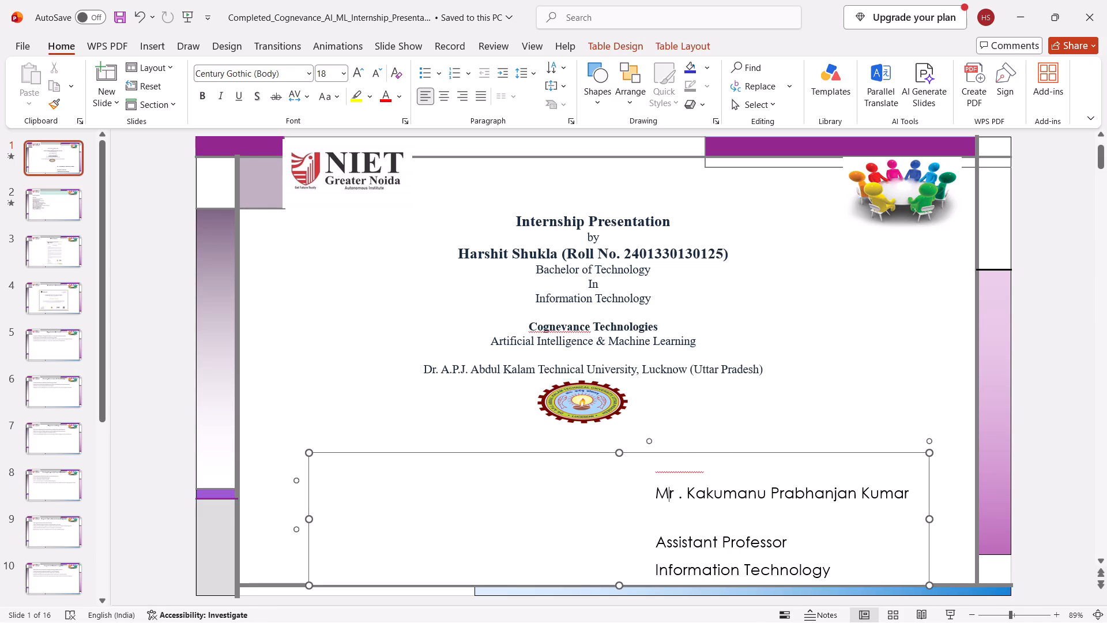
Clear the remaining invisible text from the heading cell above the faculty member's name.
left_click(664, 519)
left_click(665, 464)
left_click_drag(706, 470, 660, 470)
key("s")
key("BackSpace")
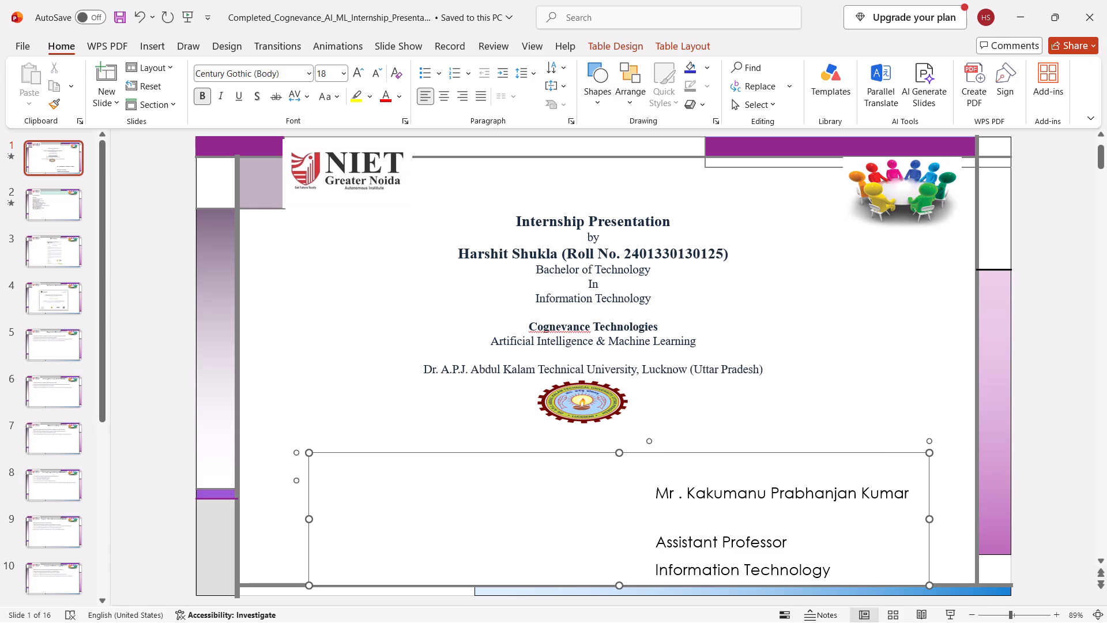
Set the heading cell's font colour to black, check it with the test text "ere", and erase that text.
right_click(660, 470)
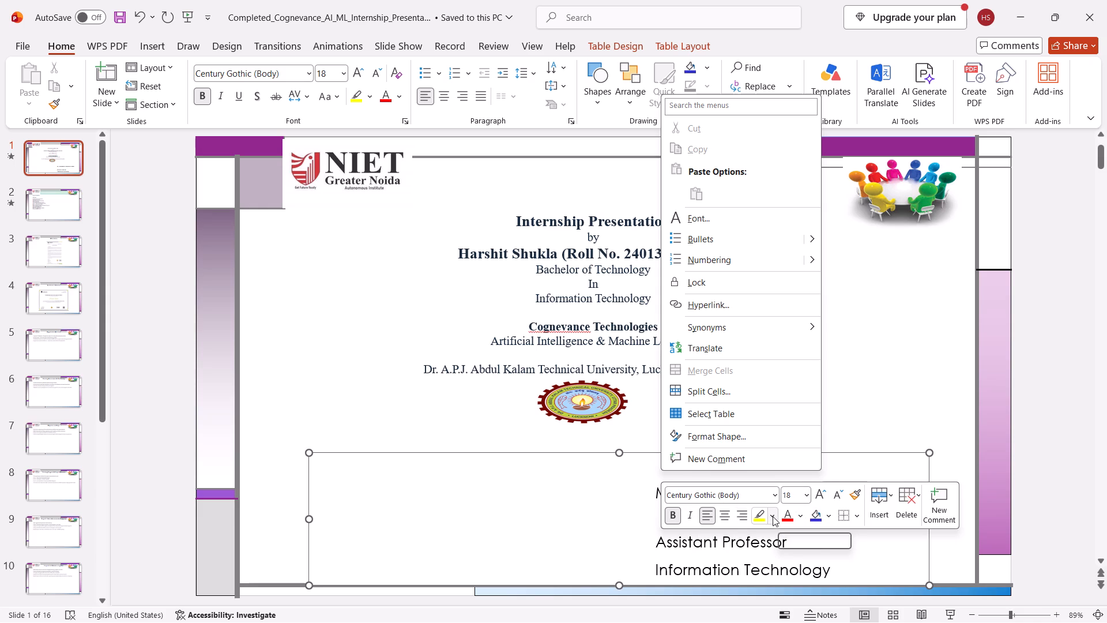
right_click(799, 514)
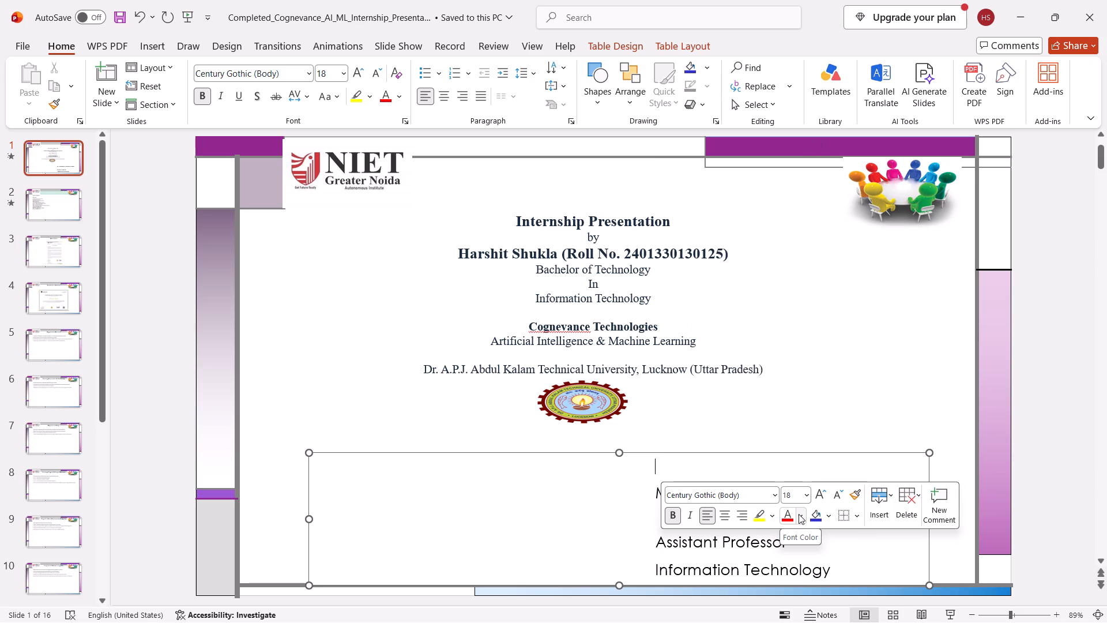
left_click(799, 514)
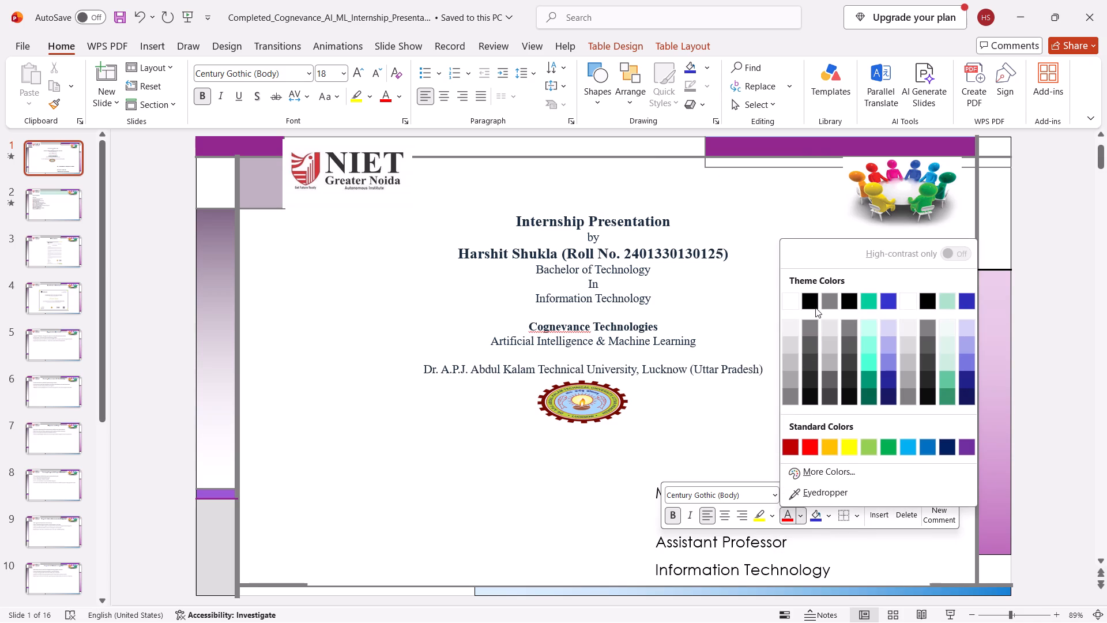
left_click(811, 305)
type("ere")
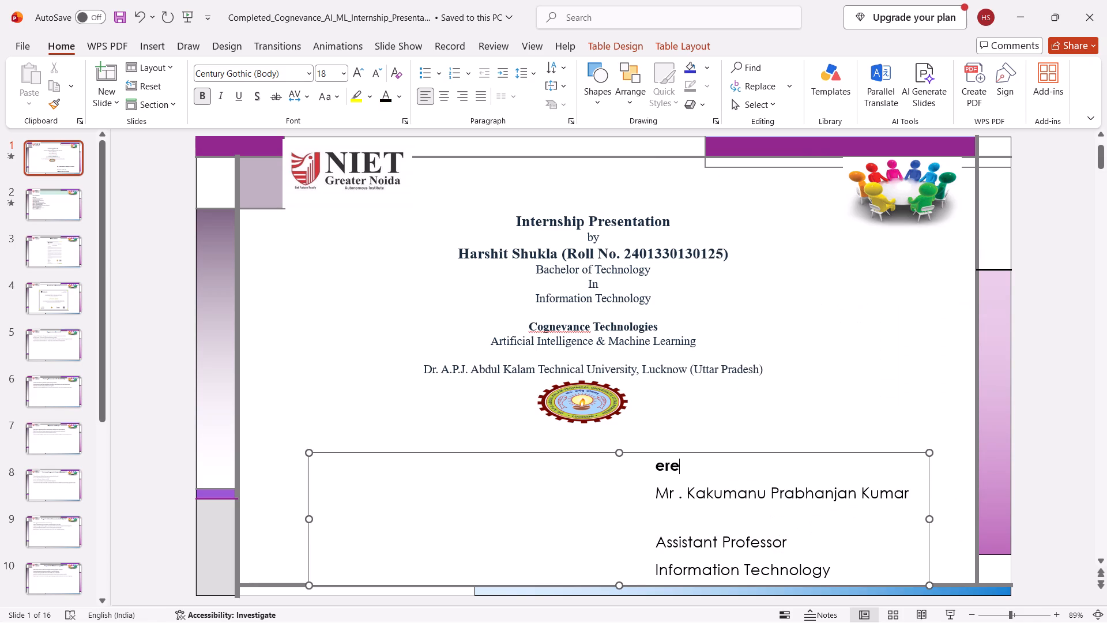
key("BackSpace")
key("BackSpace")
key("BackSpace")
Enter the heading "Submitted to -" in the cell above the faculty member's name.
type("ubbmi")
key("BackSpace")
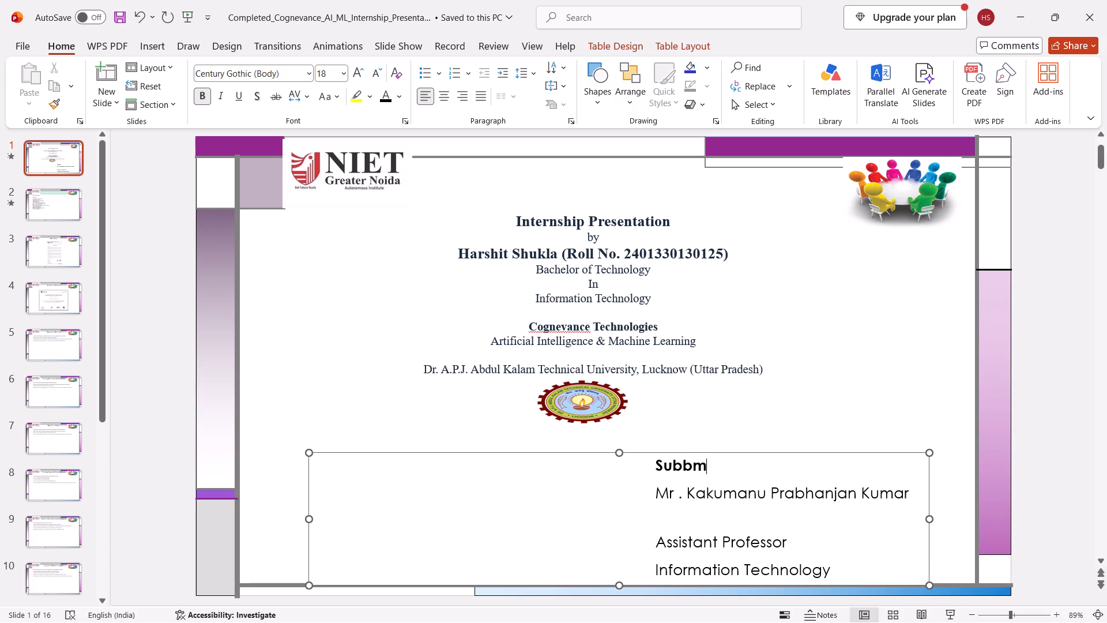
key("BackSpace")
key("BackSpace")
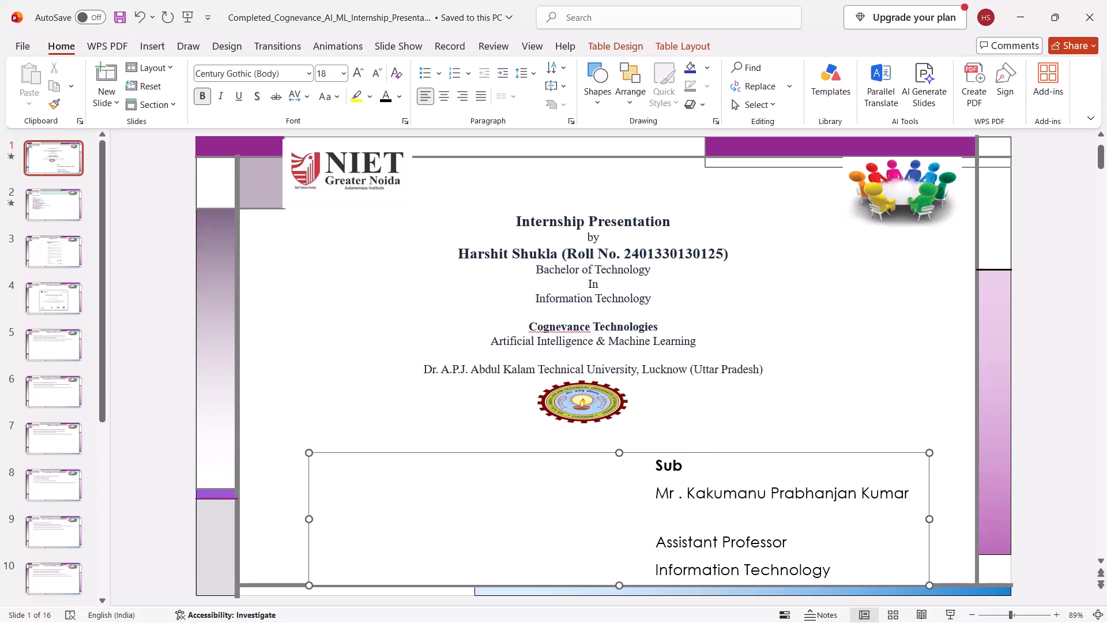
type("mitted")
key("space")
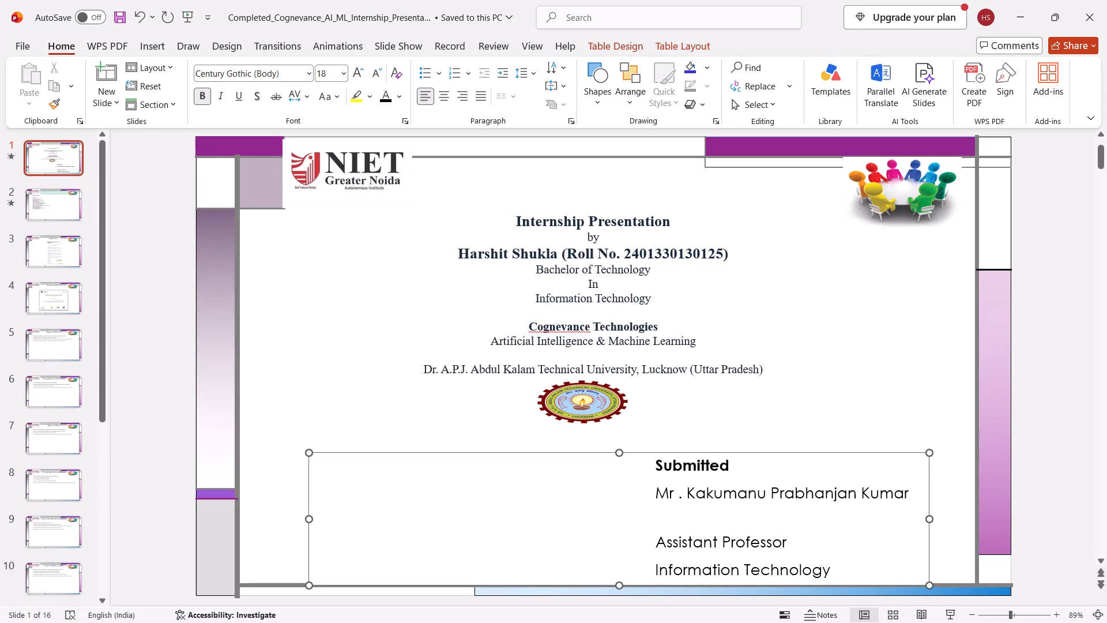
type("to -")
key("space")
Shorten the faculty details table by raising its bottom edge clear of the slide's lower border line.
left_click(695, 513)
left_click(913, 494)
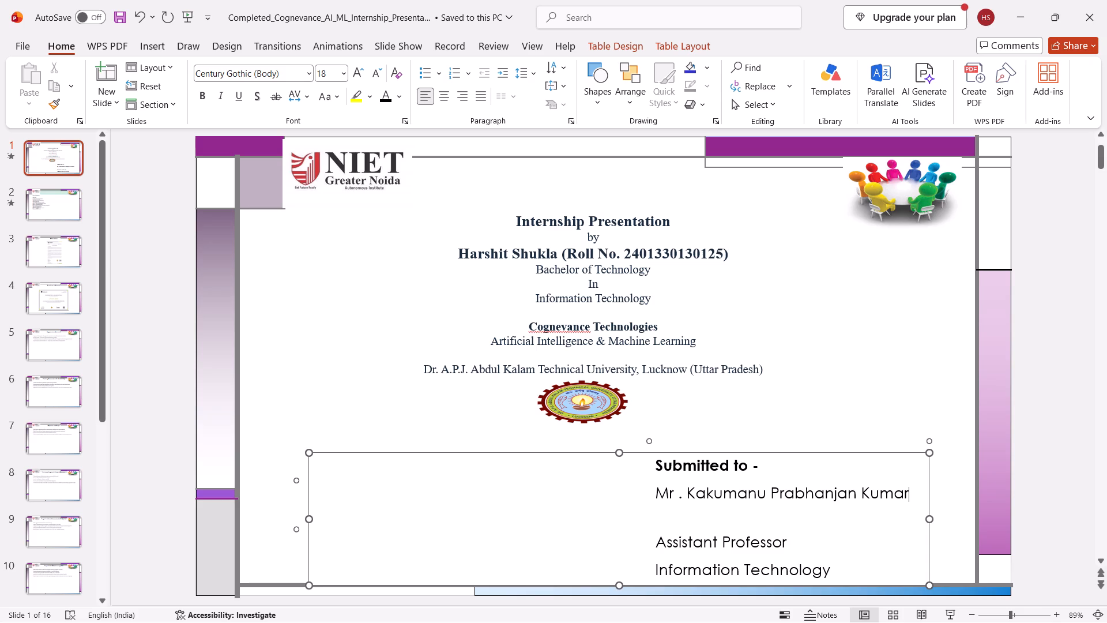
key("Down")
left_click_drag(622, 583, 622, 575)
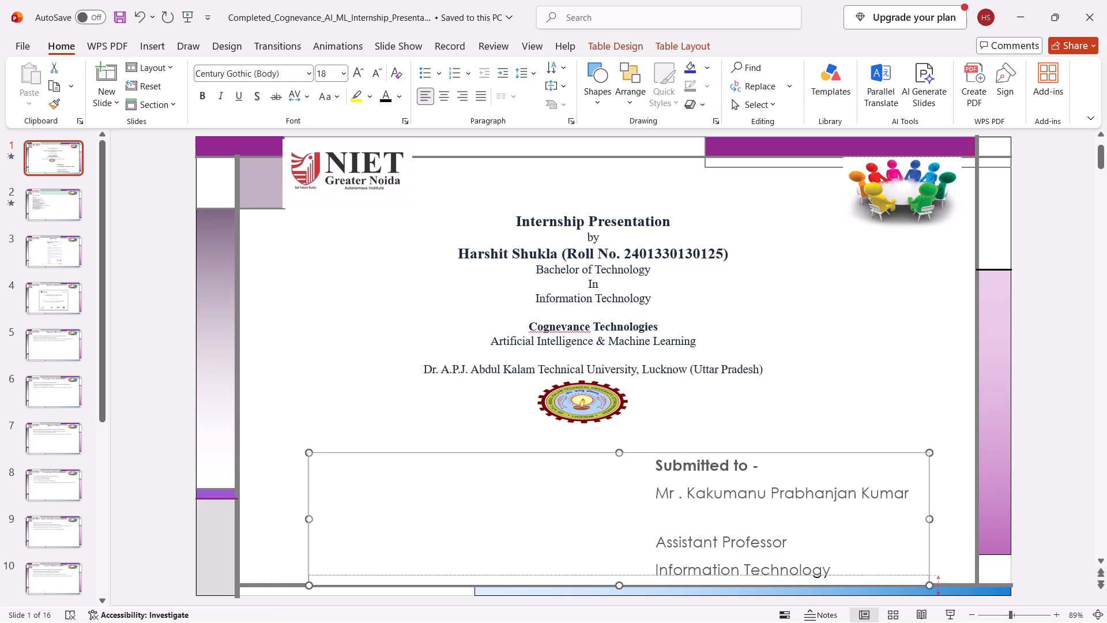
left_click_drag(622, 575, 620, 576)
left_click_drag(619, 577, 616, 565)
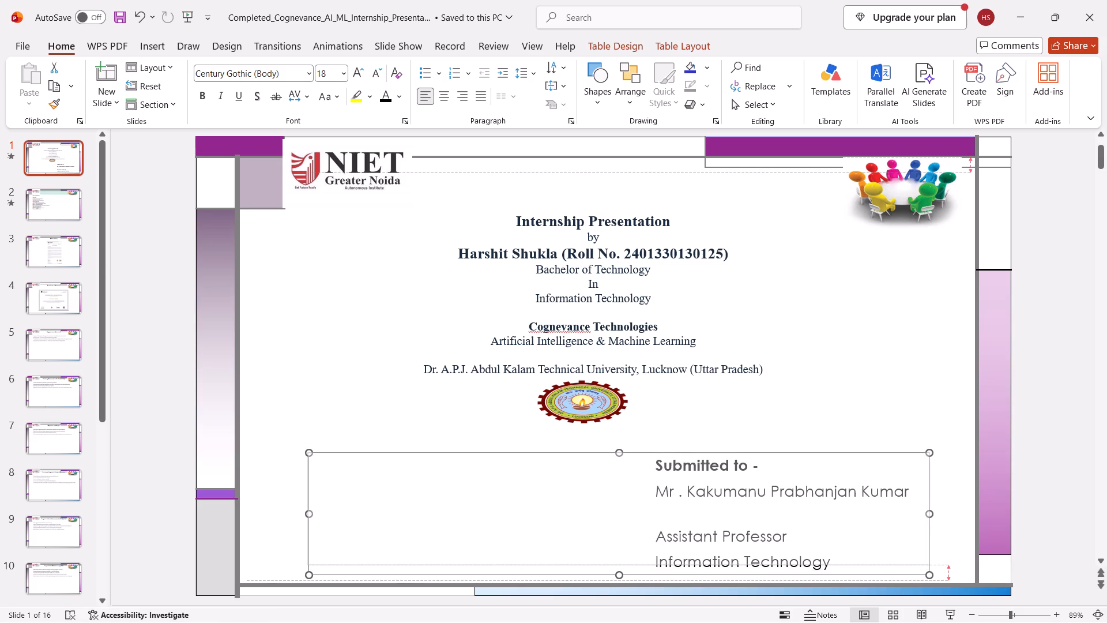
left_click_drag(616, 565, 616, 564)
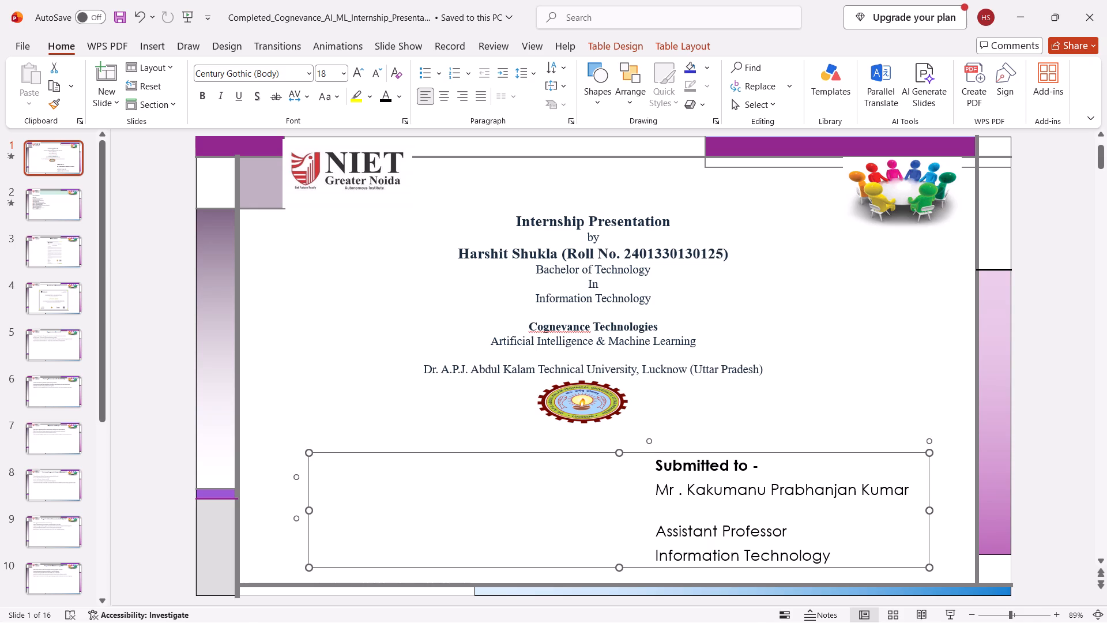
Insert an empty row in the faculty details table between the faculty member's name and "Assistant Professor".
double_click(295, 514)
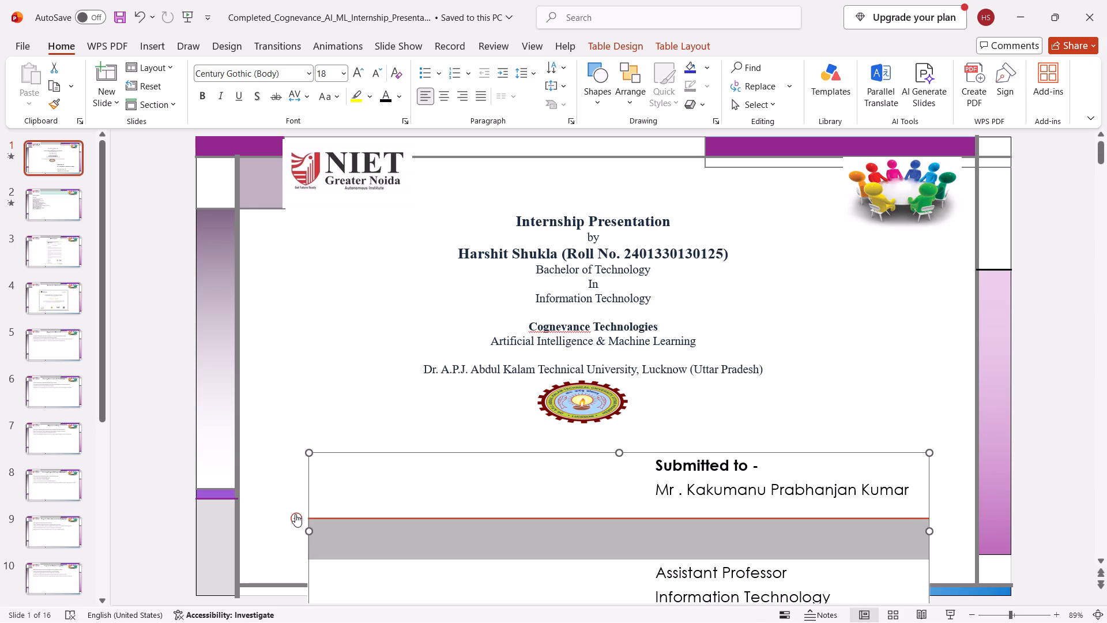
Move the title text box slightly down and to the right on the title slide.
left_click_drag(257, 472, 272, 497)
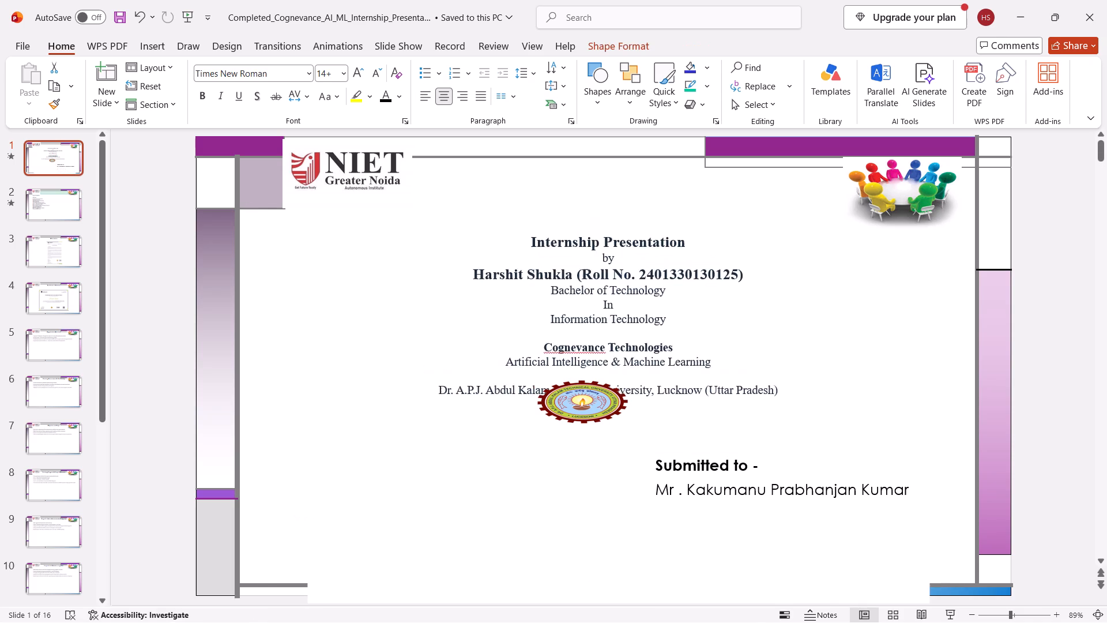
Undo the latest shifts of the title text box on the title slide.
left_click_drag(272, 497, 285, 469)
key("ctrl+z")
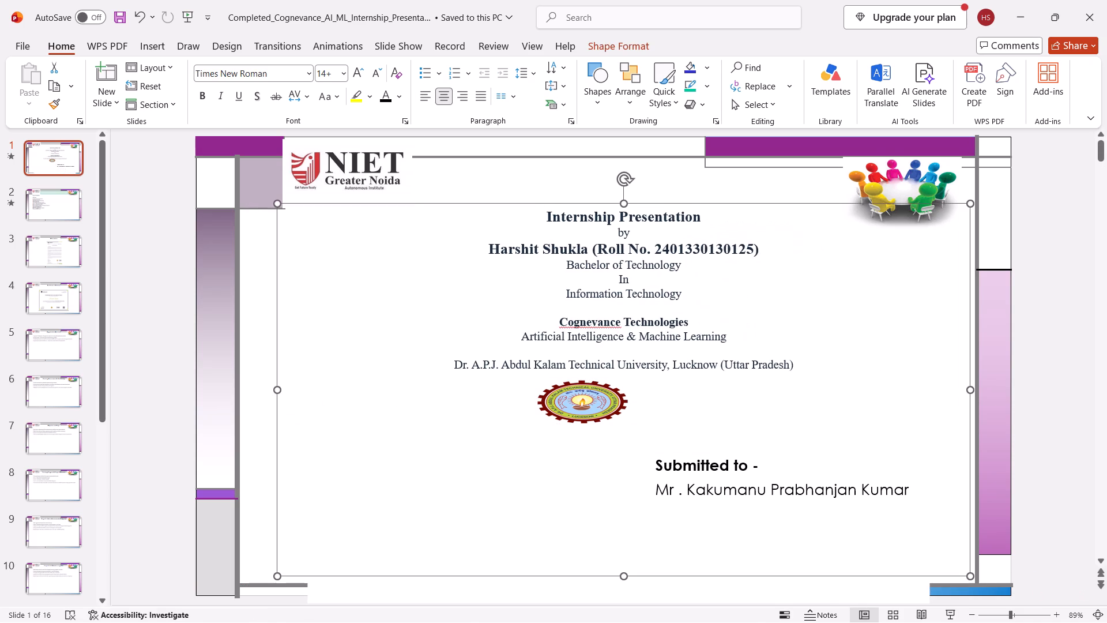
key("ctrl+z")
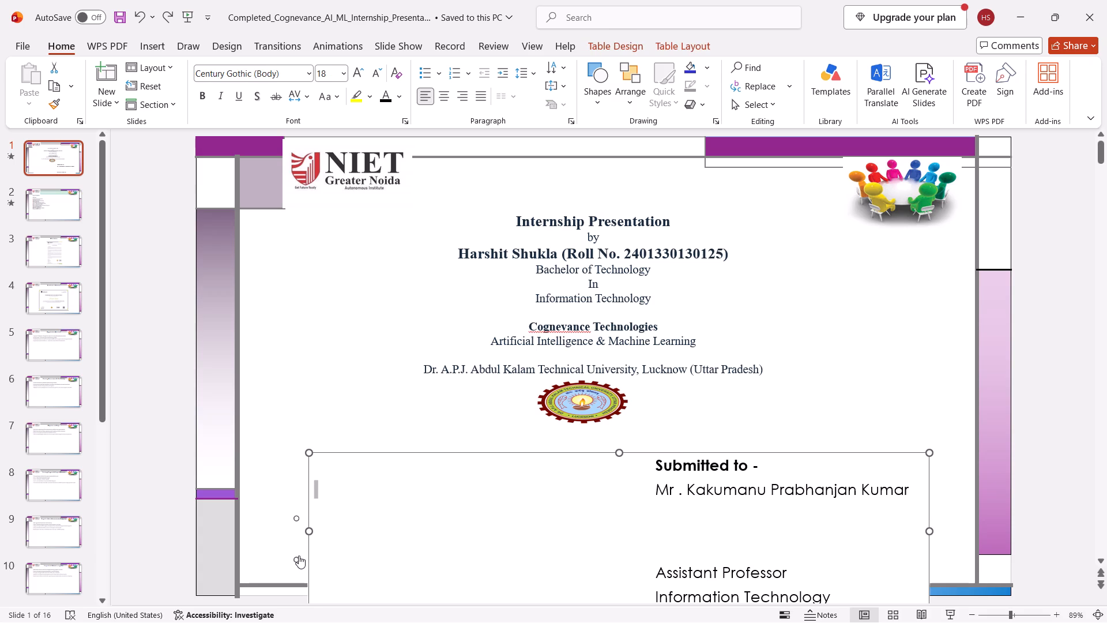
Try moving the lower row of the faculty details table, and undo that along with the preceding row height change.
left_click_drag(297, 560, 297, 530)
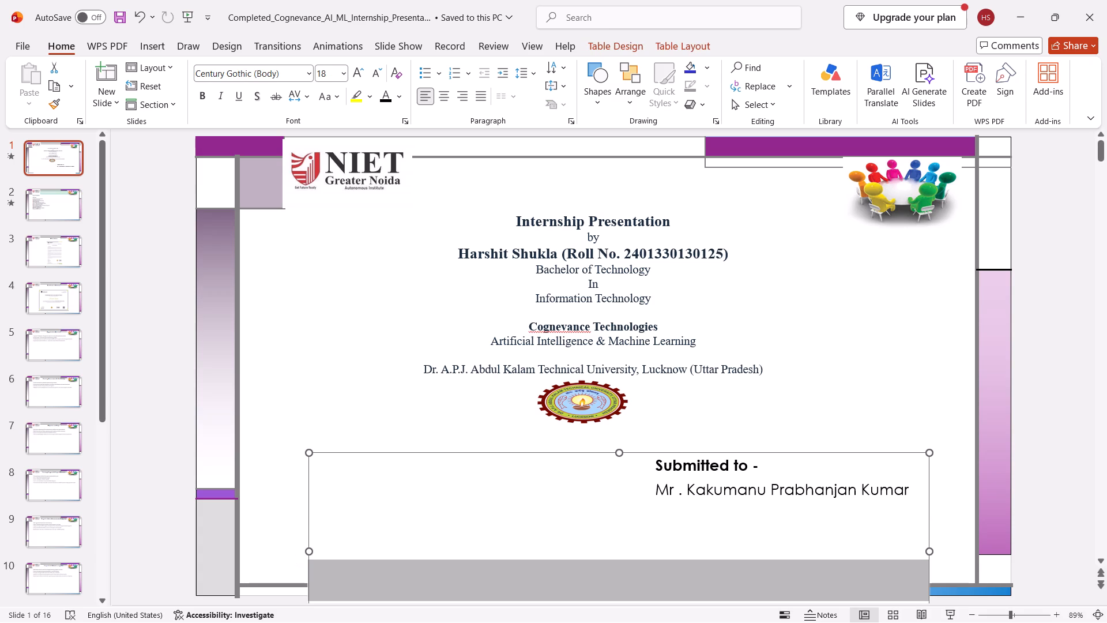
left_click_drag(297, 530, 295, 523)
key("ctrl+z")
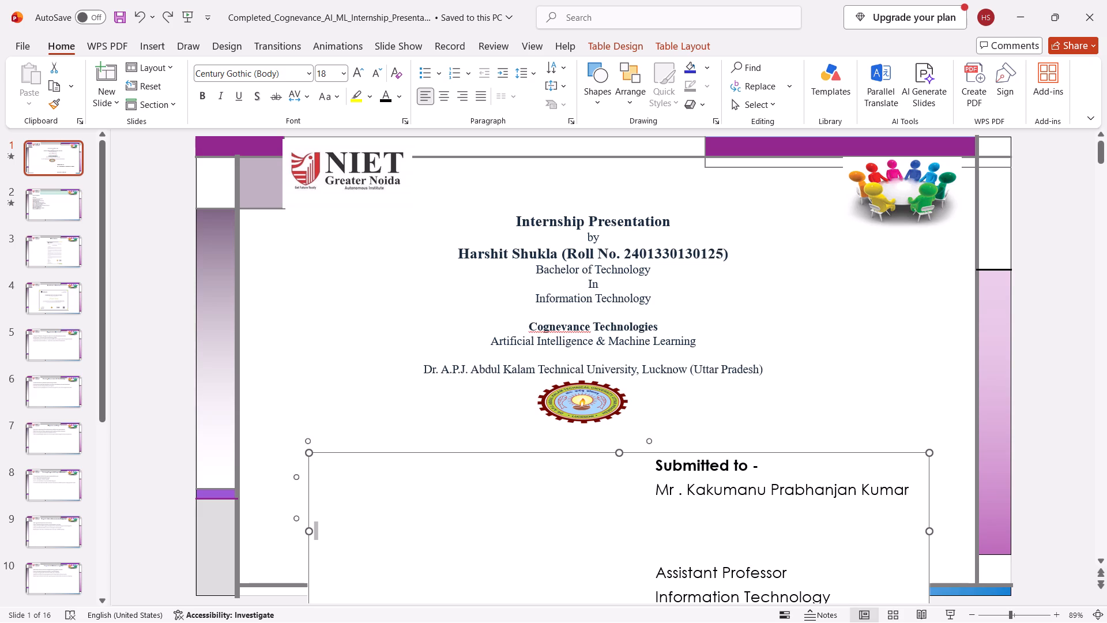
key("ctrl+z")
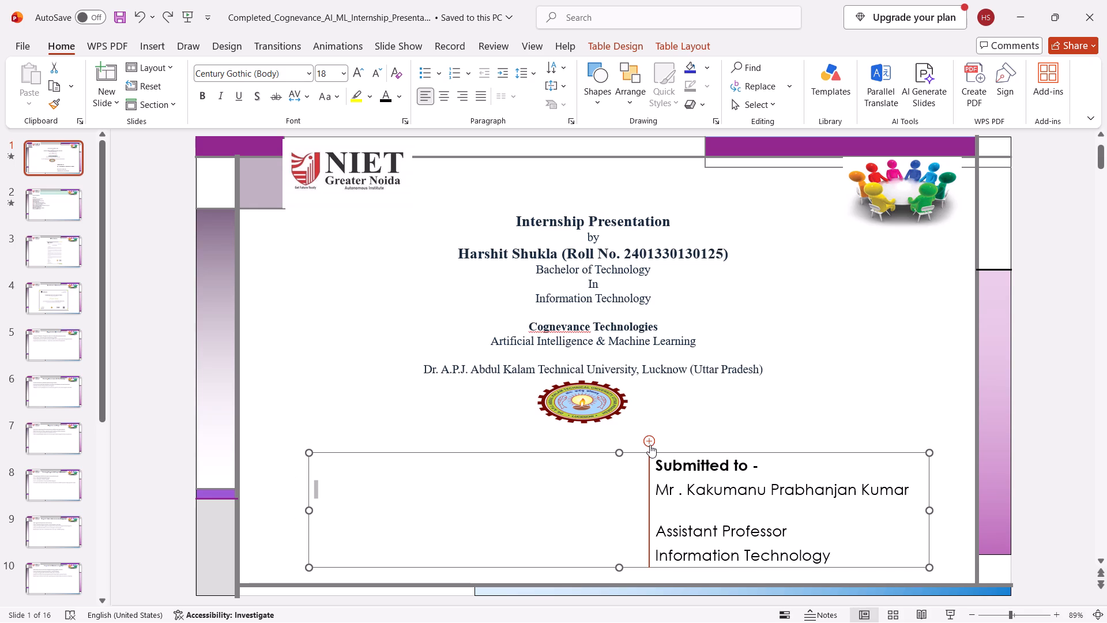
left_click(697, 516)
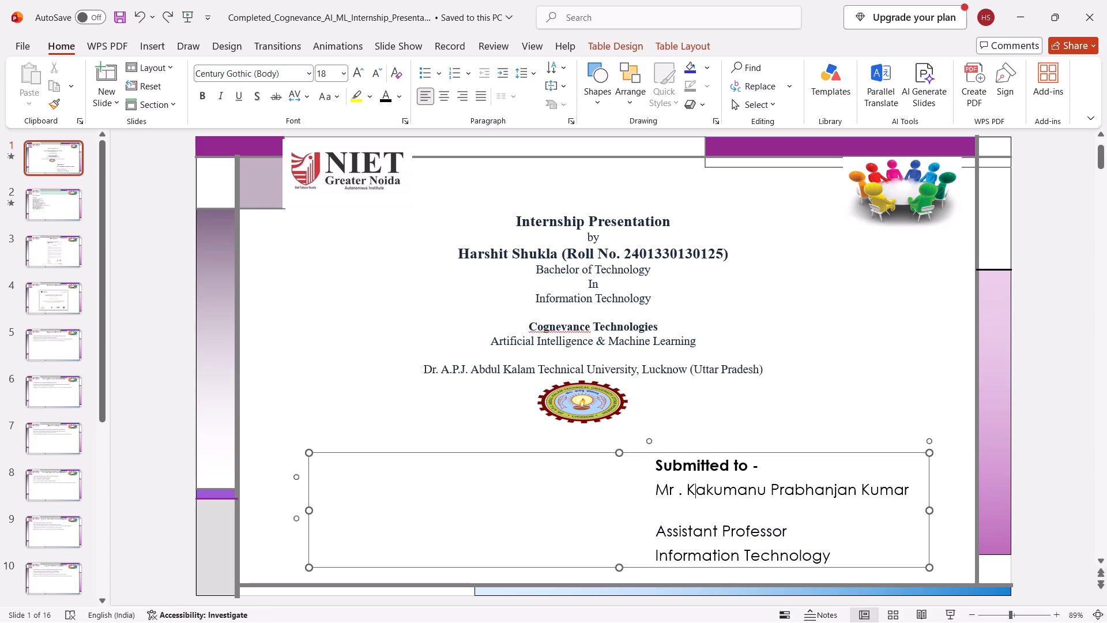
double_click(697, 516)
left_click(812, 393)
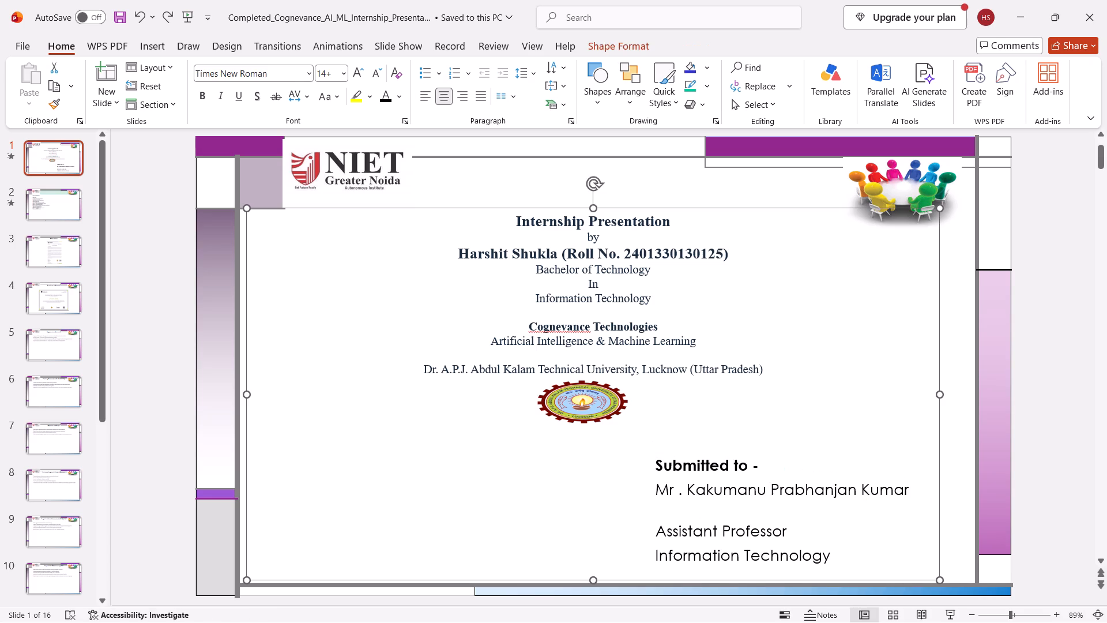
Set all the entries listed under Table of Content on slide 2 to font size 20.
left_click(22, 202)
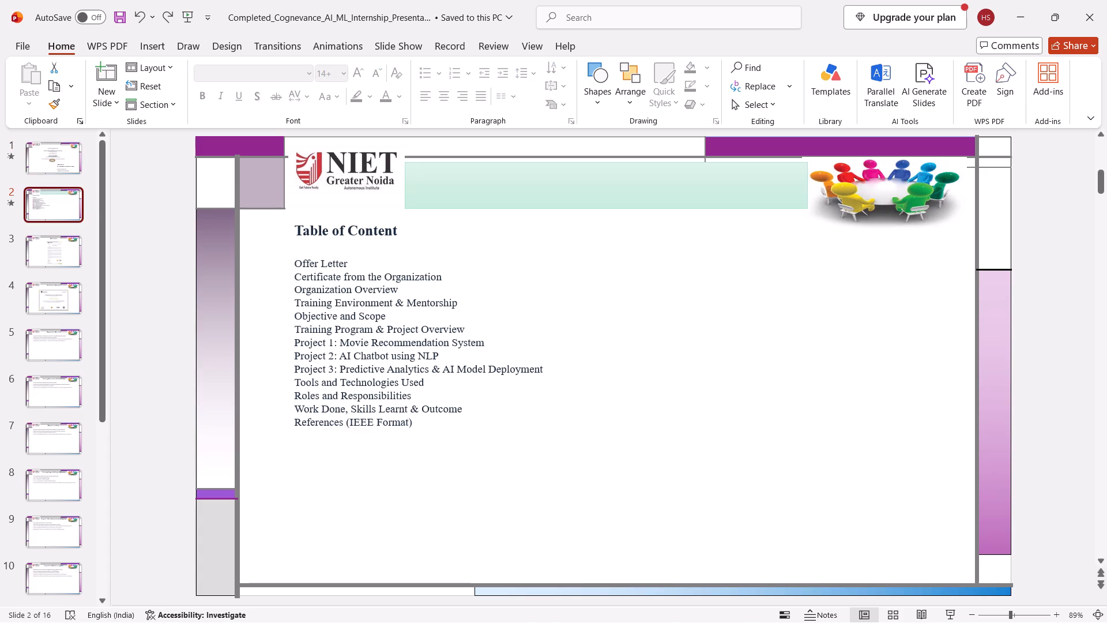
left_click_drag(295, 260, 409, 423)
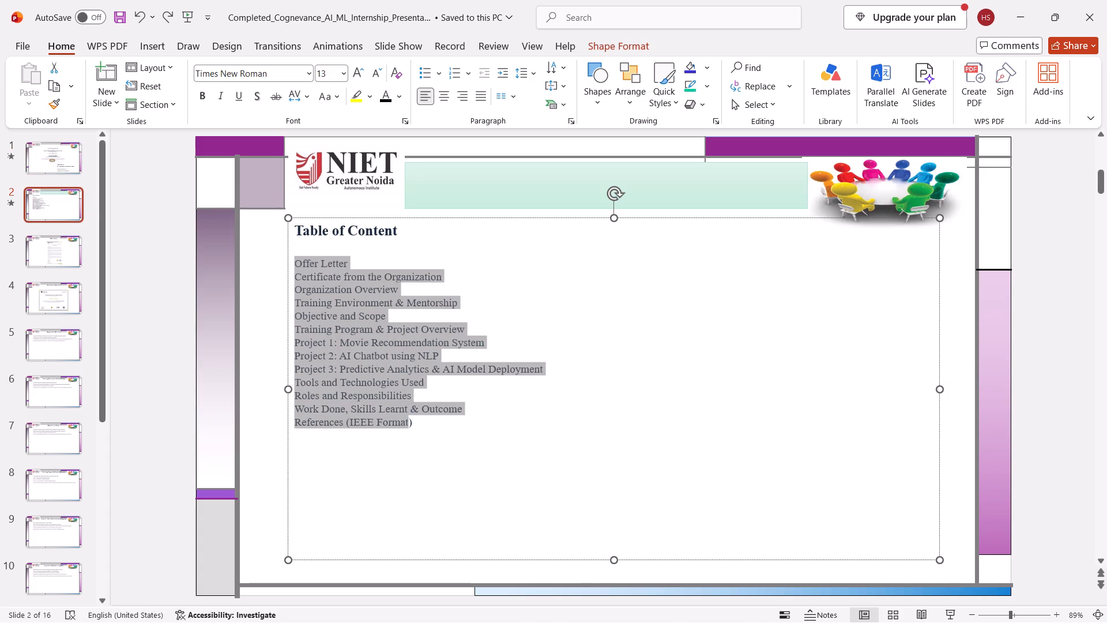
left_click_drag(409, 423, 410, 423)
key("shift+Right")
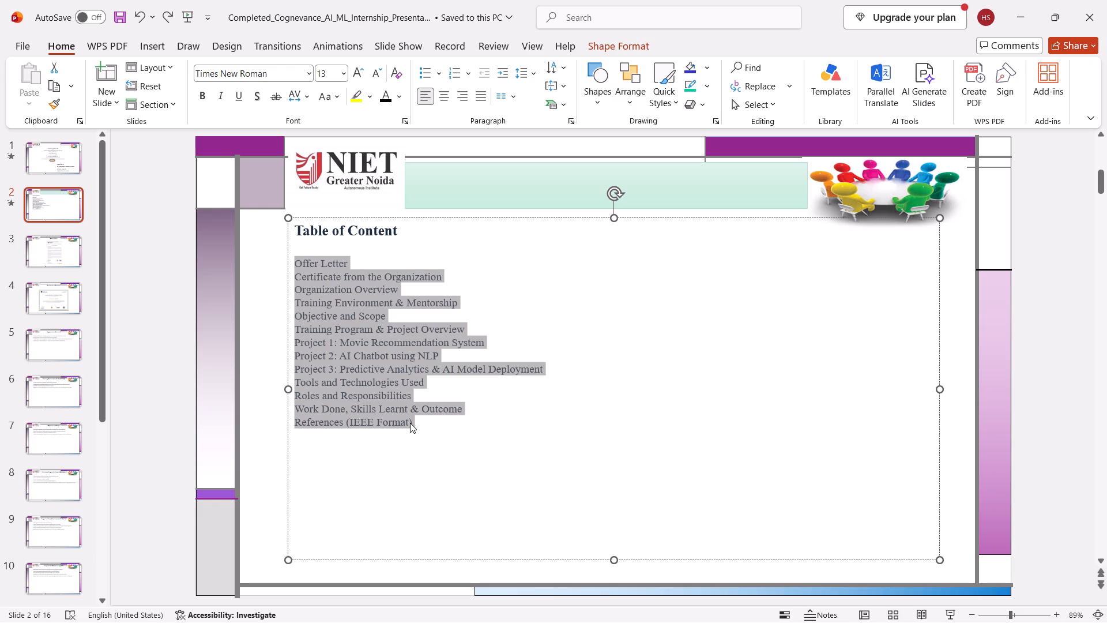
left_click(344, 72)
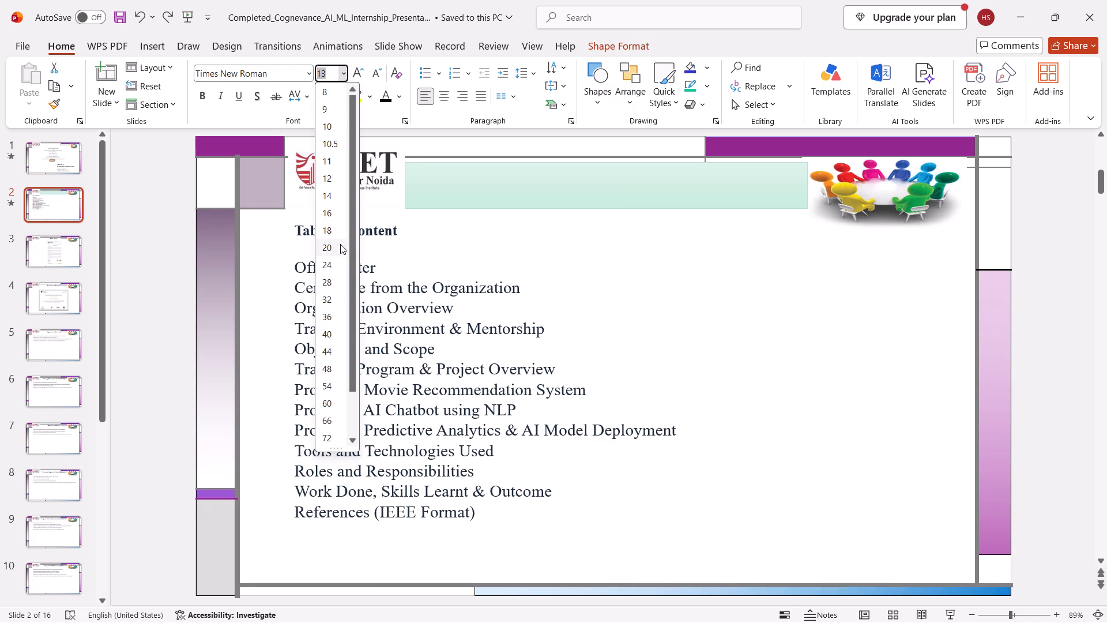
left_click(338, 247)
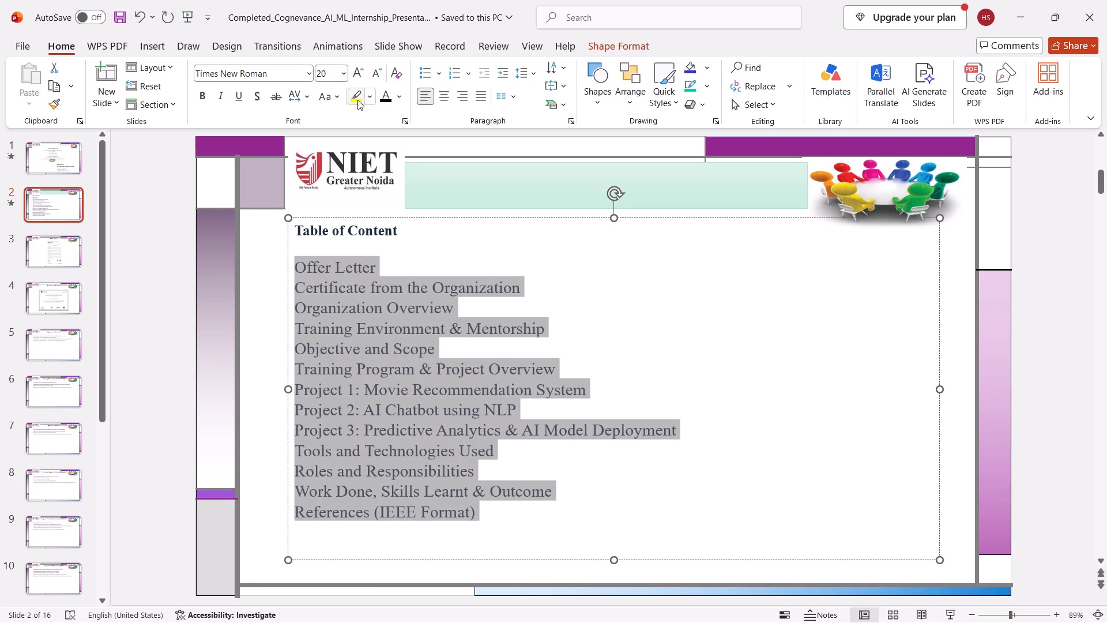
Apply 1. 2. 3. numbering to the selected Table of Content entries.
left_click(466, 70)
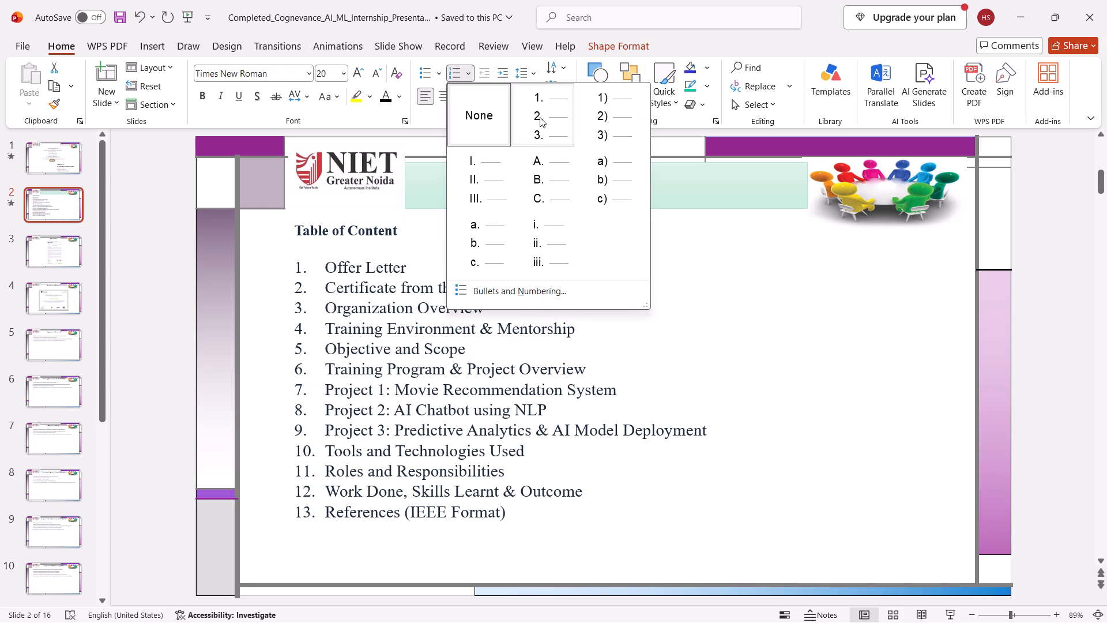
left_click(540, 117)
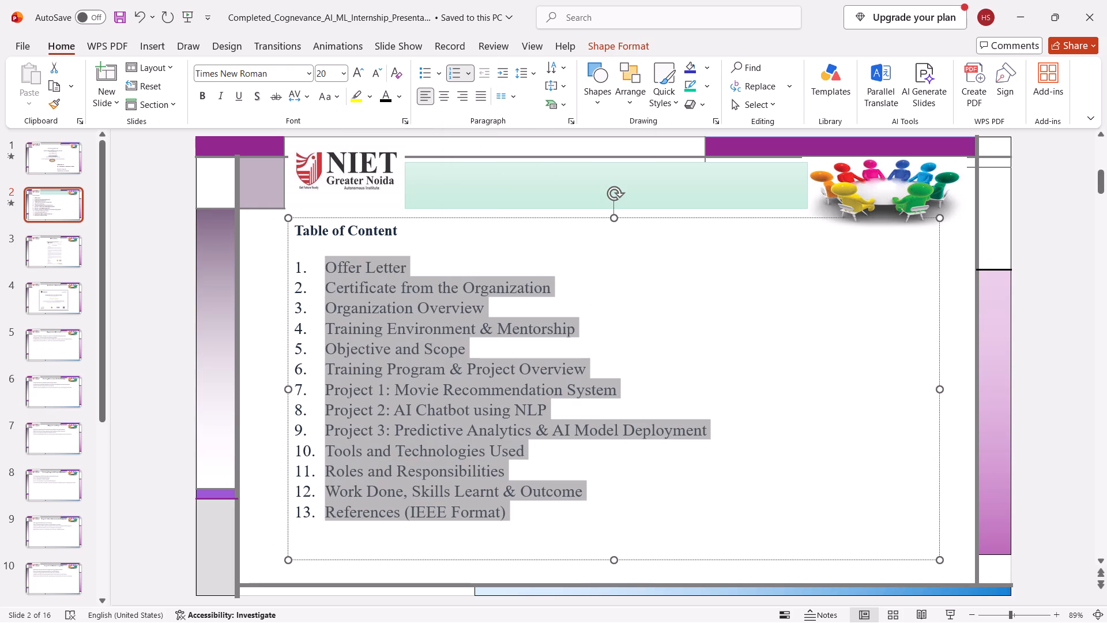
Move the offer letter image on slide 3 slightly up and to the left, and enlarge it from its bottom-right corner.
left_click(54, 261)
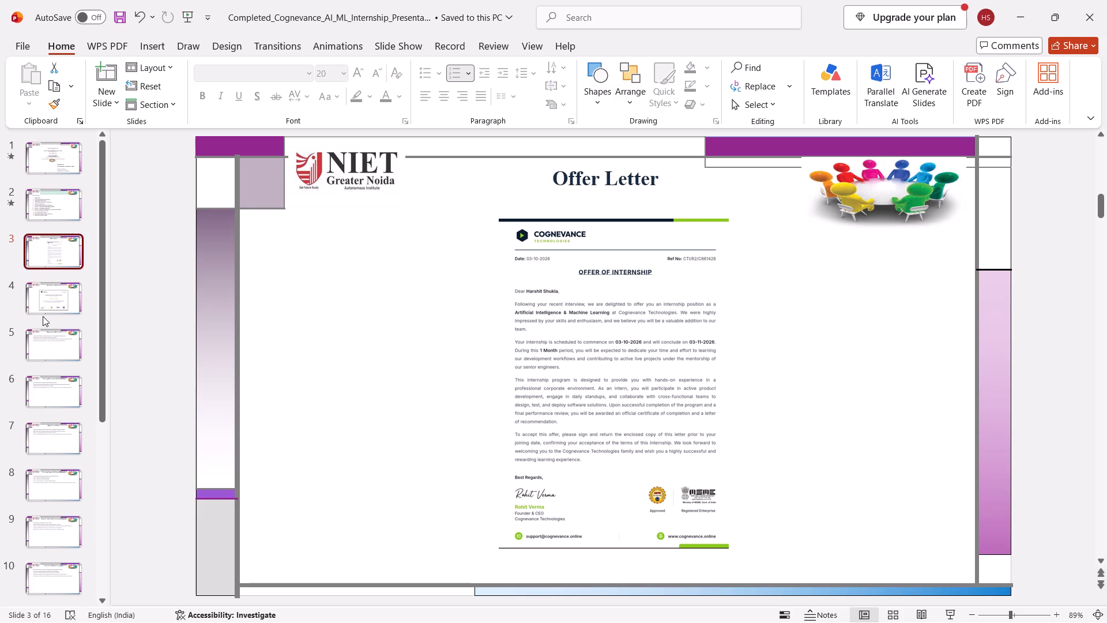
left_click(523, 337)
left_click_drag(523, 337, 498, 326)
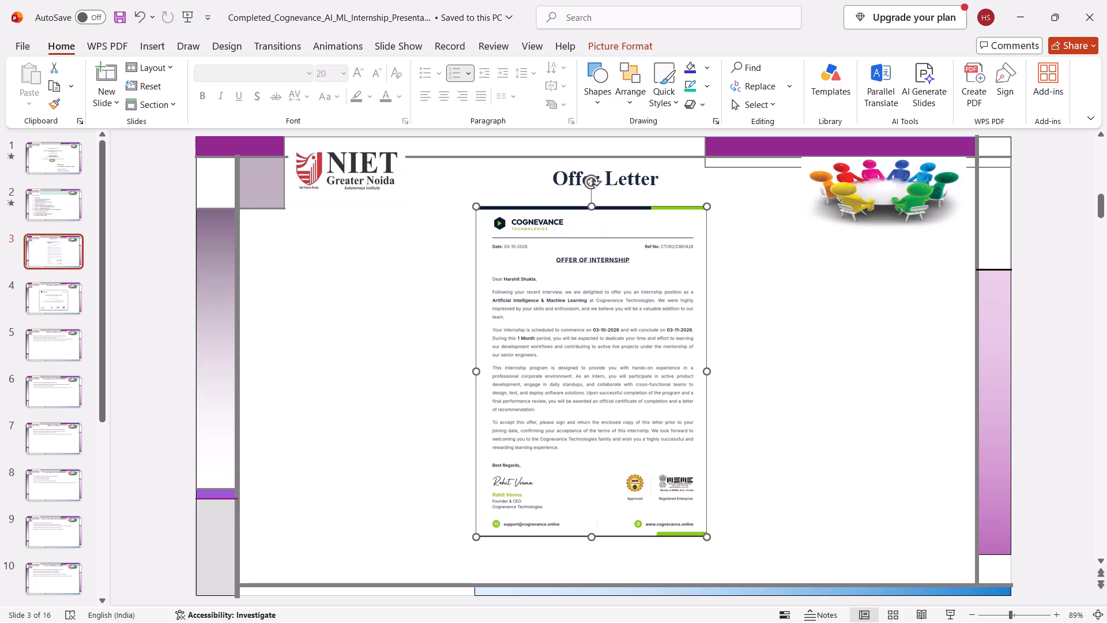
left_click_drag(709, 536, 718, 540)
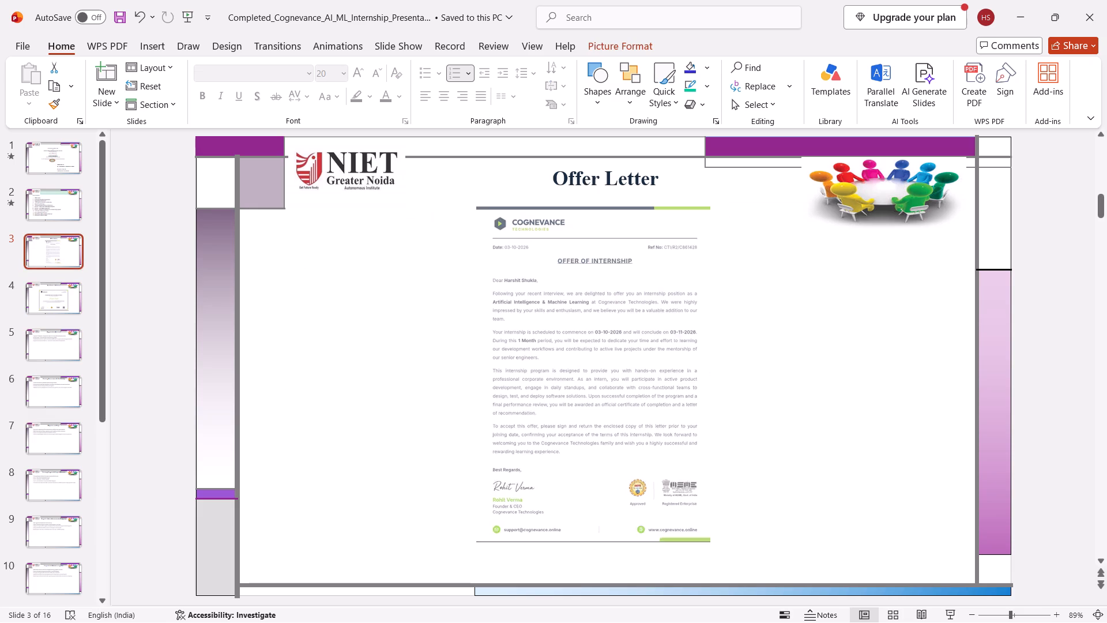
left_click_drag(718, 540, 731, 542)
left_click(784, 522)
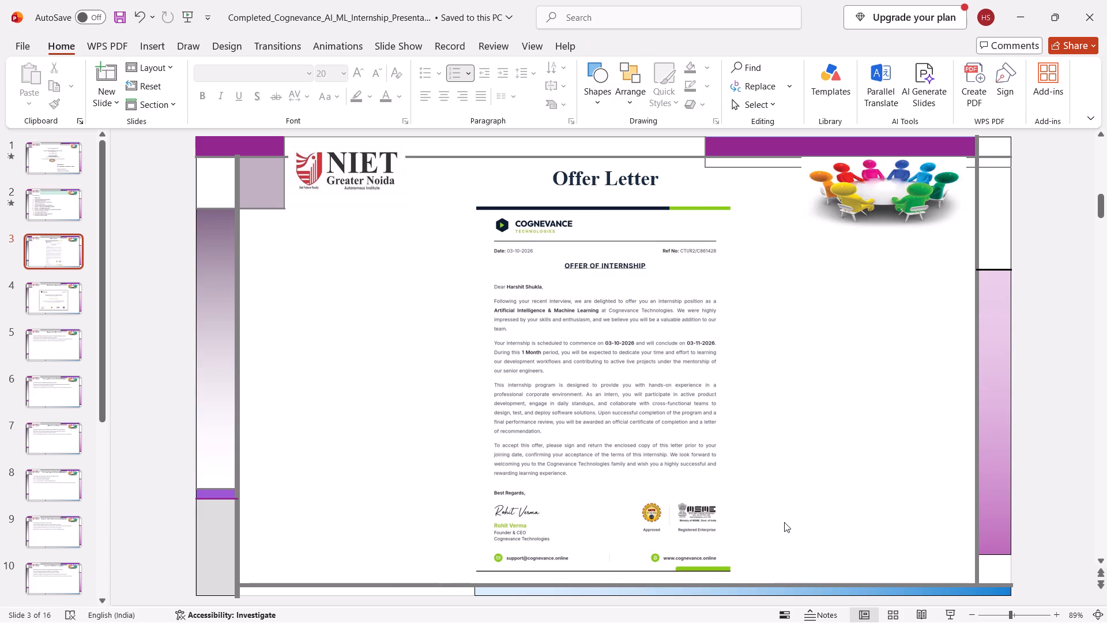
Set the bullet text on the Organization Overview slide to font size 20.
left_click(57, 305)
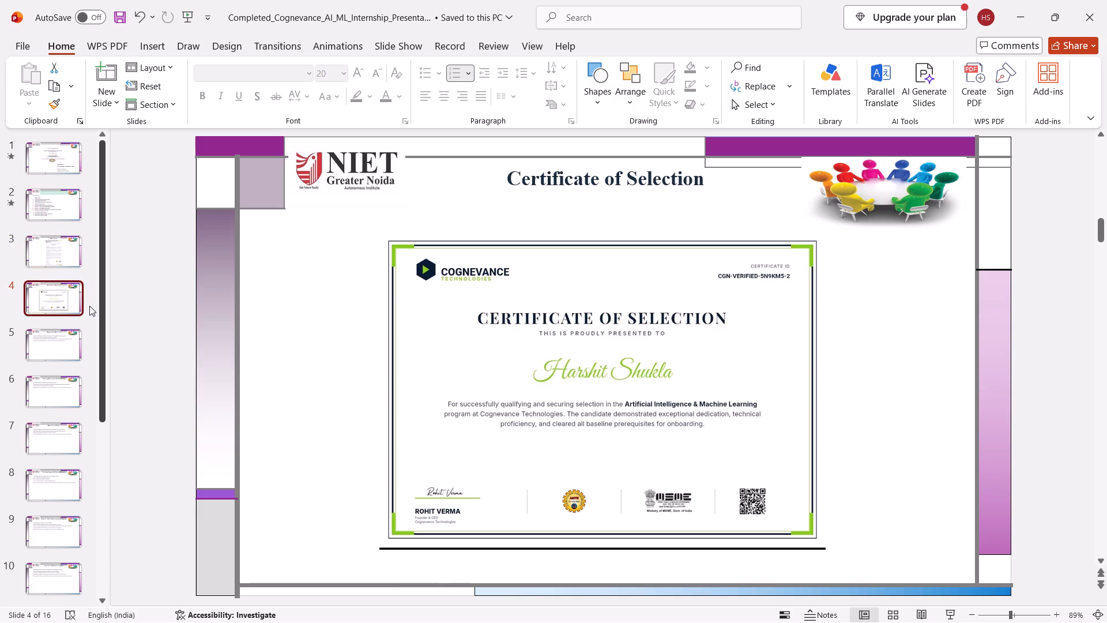
left_click(43, 353)
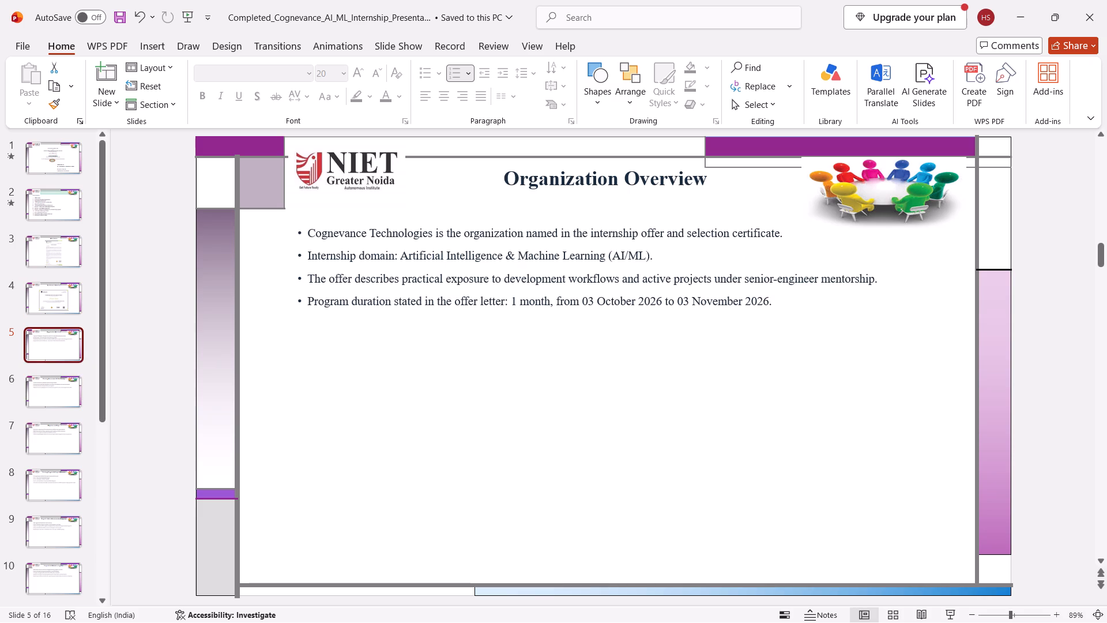
left_click_drag(305, 234, 765, 351)
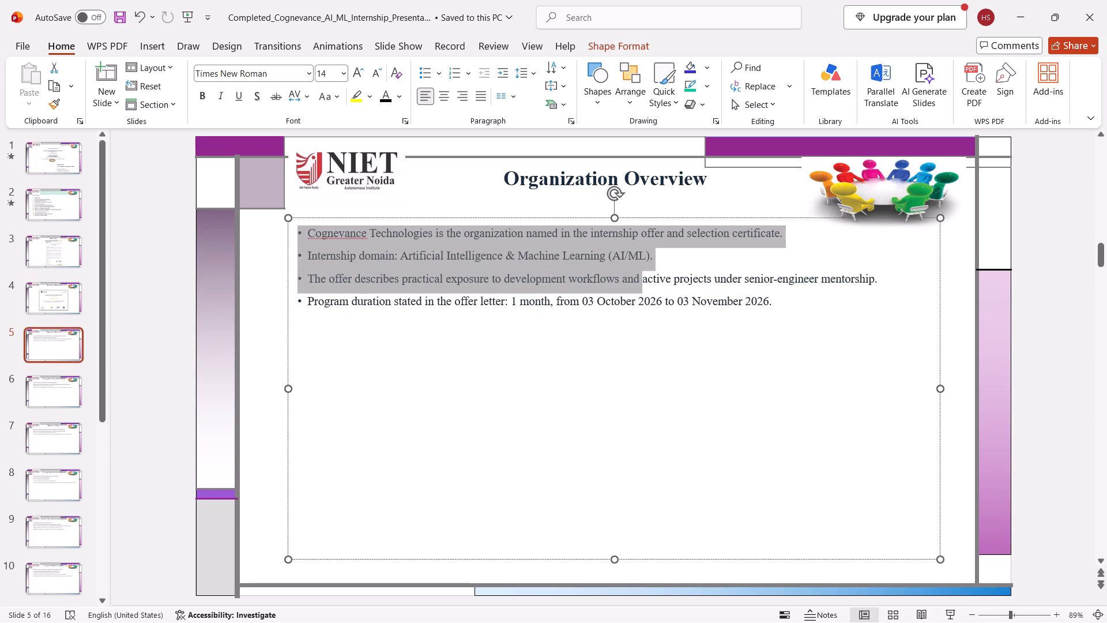
left_click_drag(765, 351, 767, 347)
left_click(875, 305)
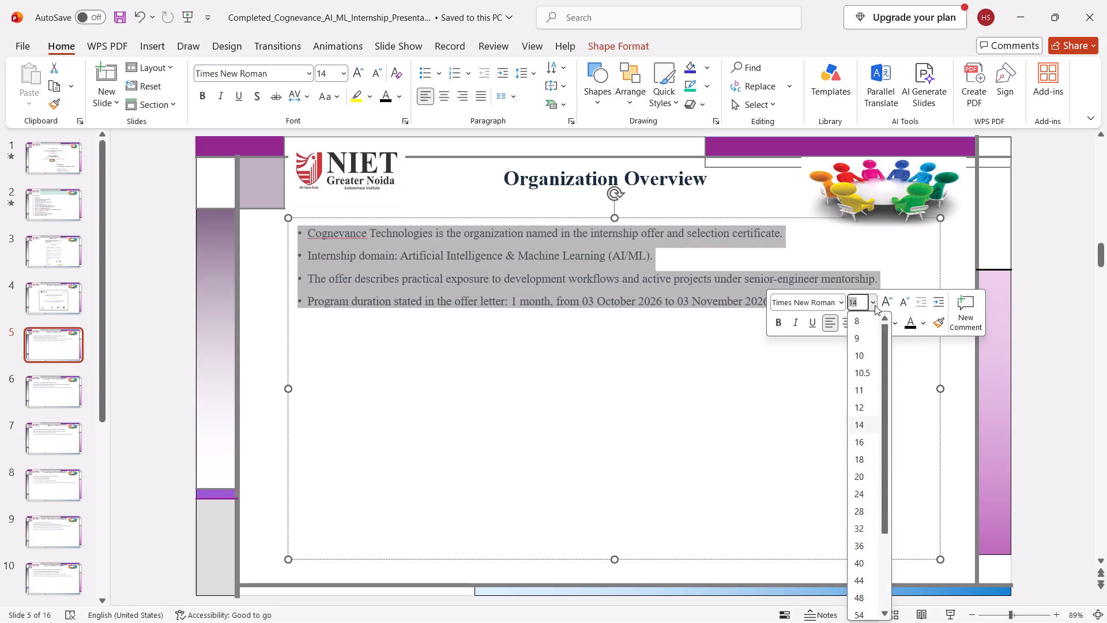
left_click(862, 470)
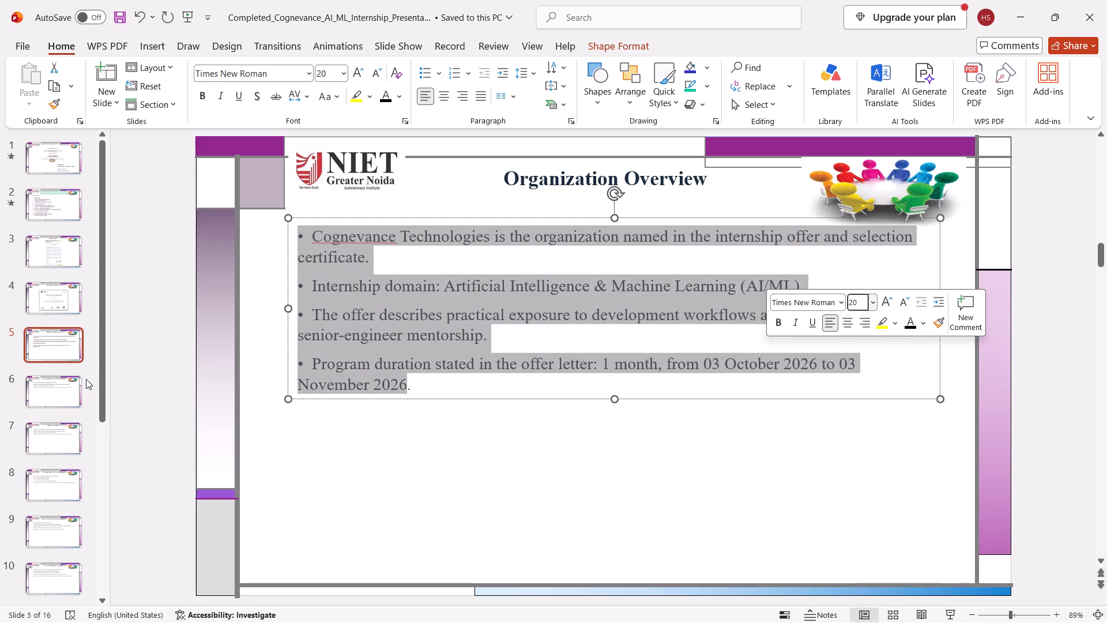
Set all the bullet text on the Training Environment & Mentorship slide to font size 20.
left_click(64, 385)
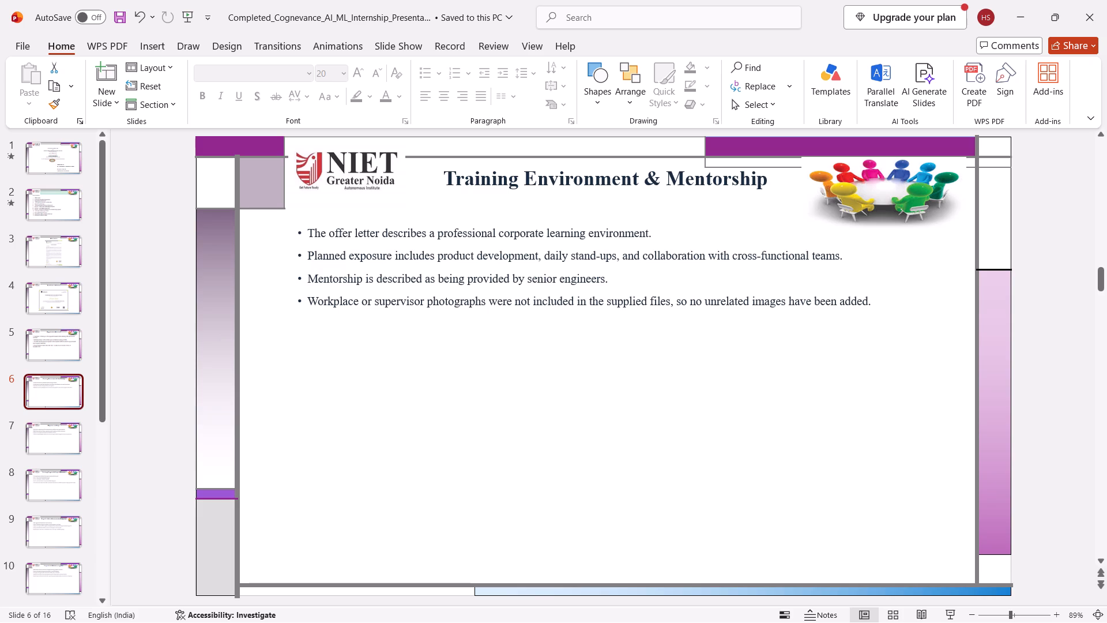
left_click_drag(307, 230, 861, 326)
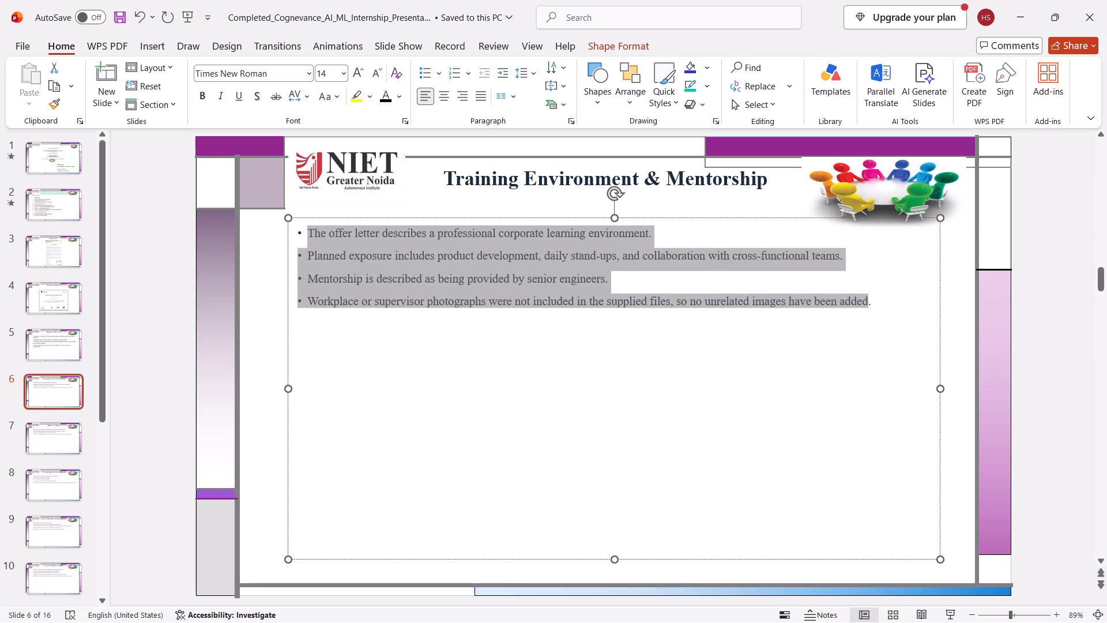
left_click_drag(861, 326, 879, 320)
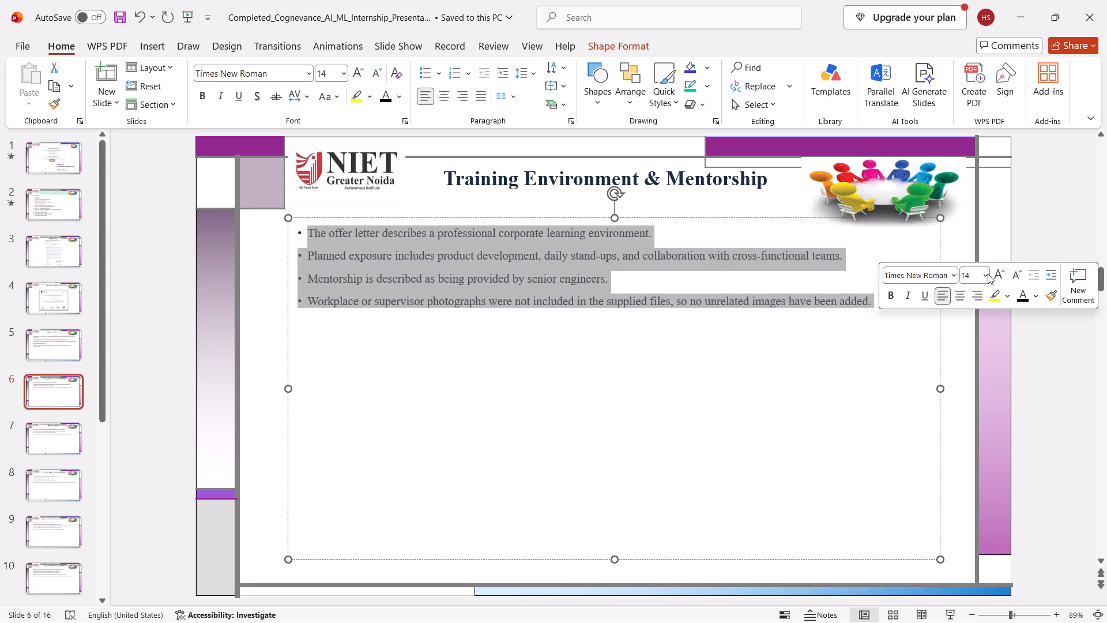
left_click(988, 274)
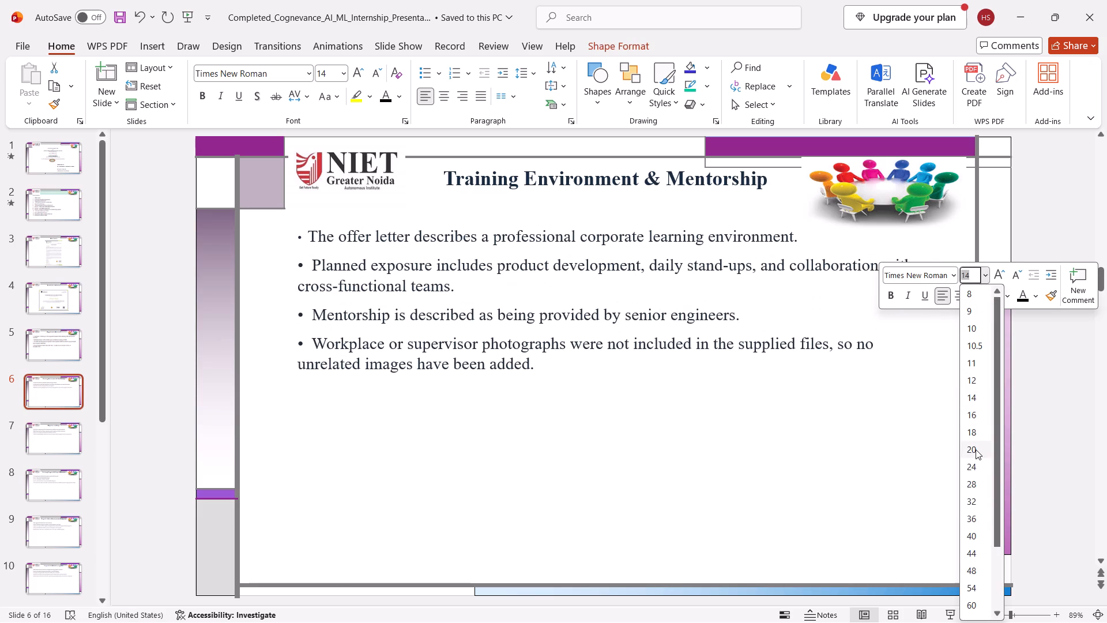
left_click(976, 449)
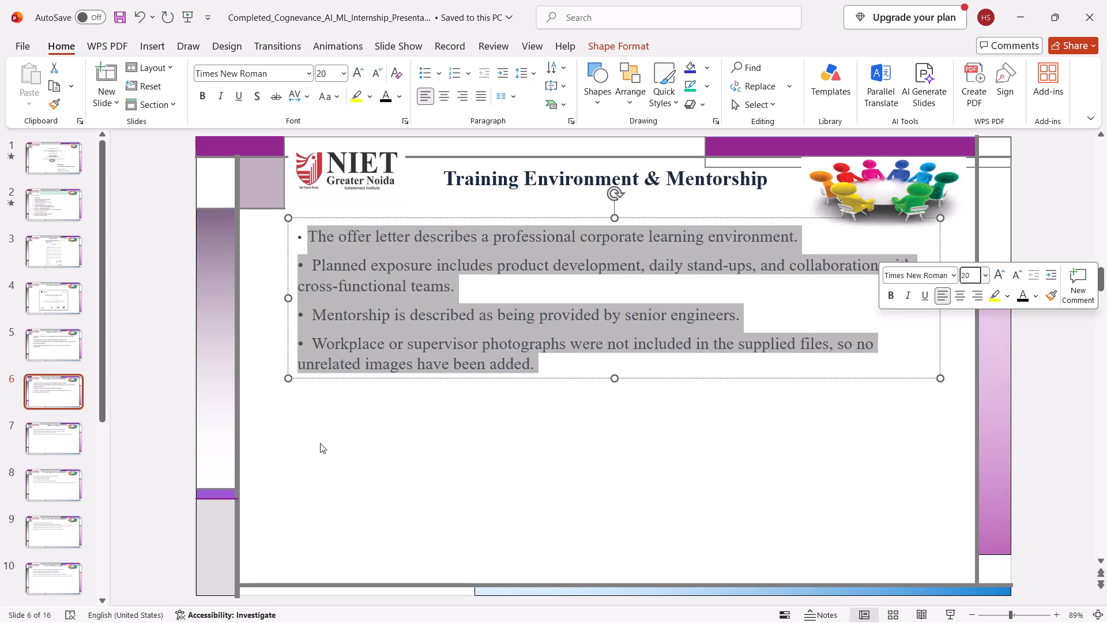
Set all the bullet text on the Objective and Scope slide to font size 20.
left_click(40, 445)
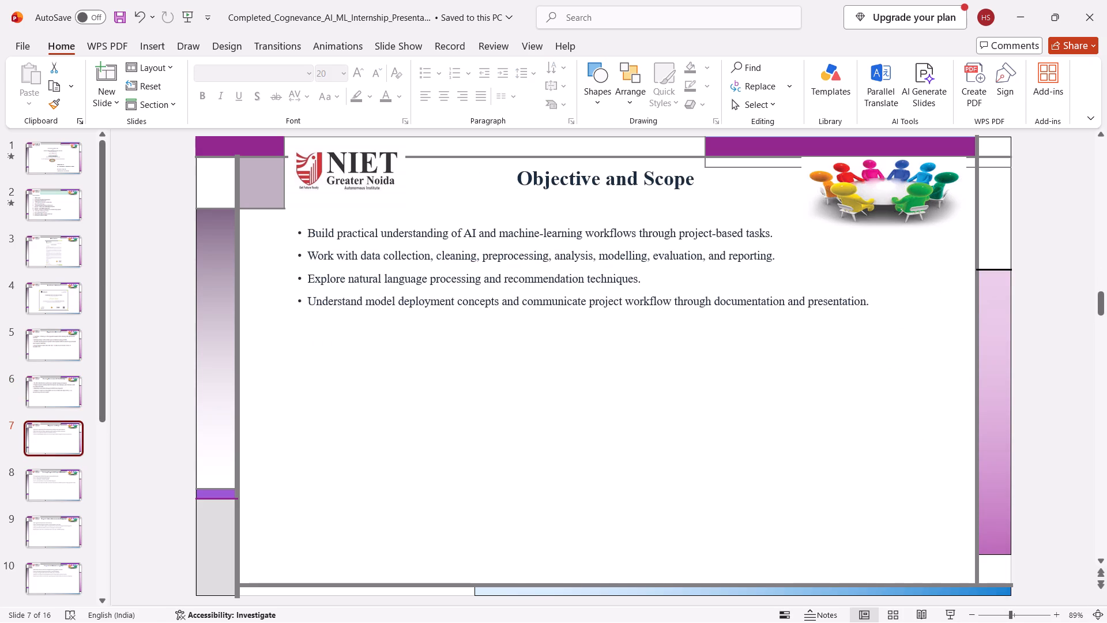
left_click_drag(310, 232, 873, 332)
left_click(981, 288)
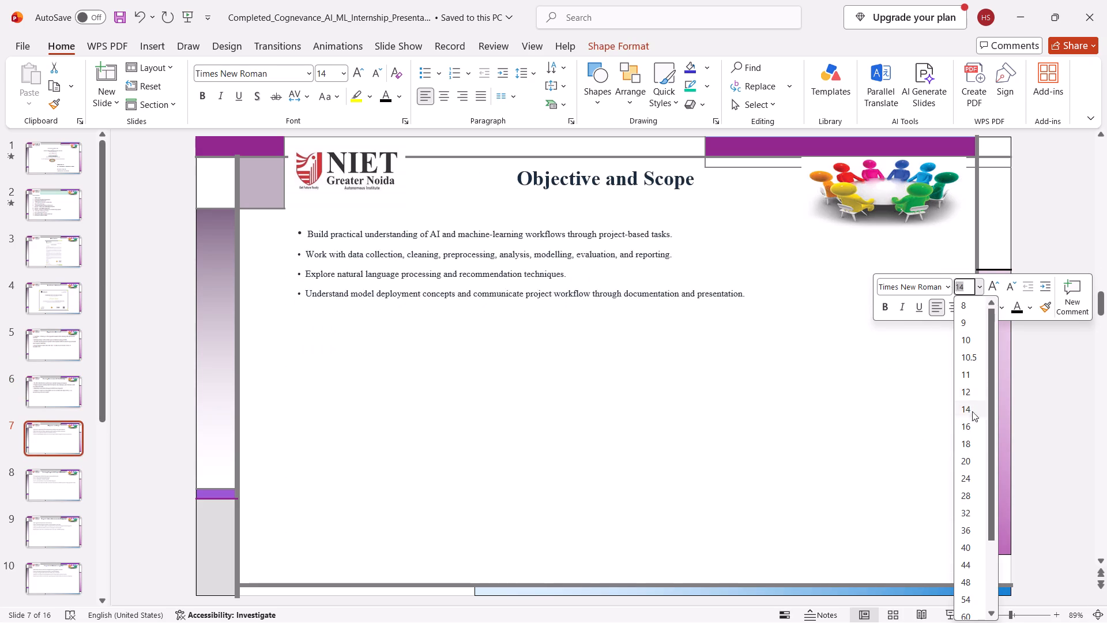
left_click(969, 460)
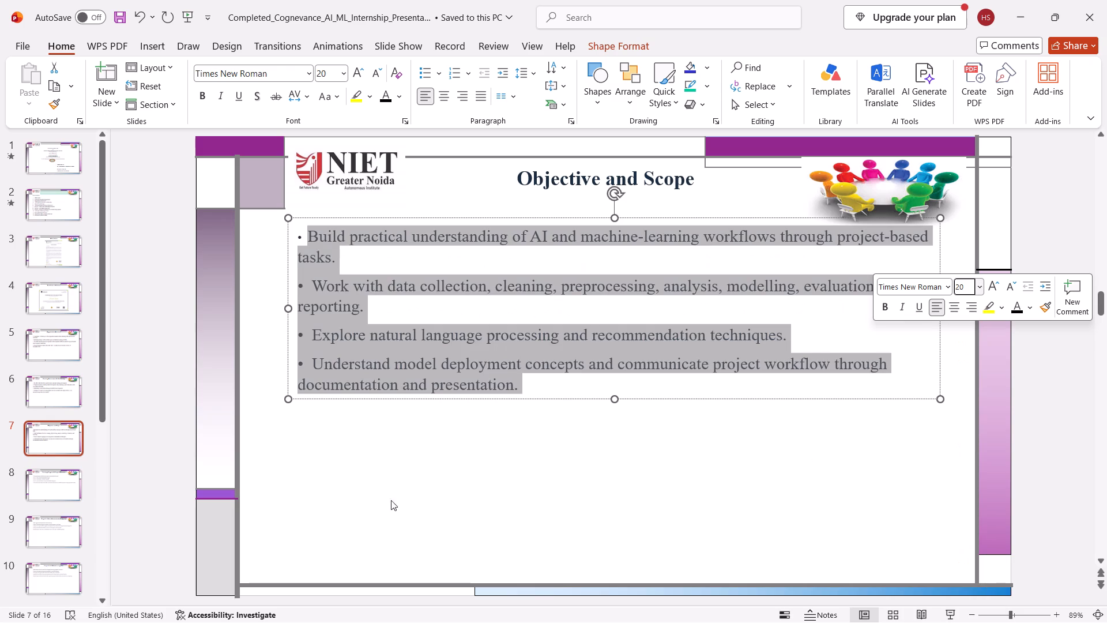
Set all the bullet text on the Training Program & Project Overview slide to font size 20.
left_click(43, 478)
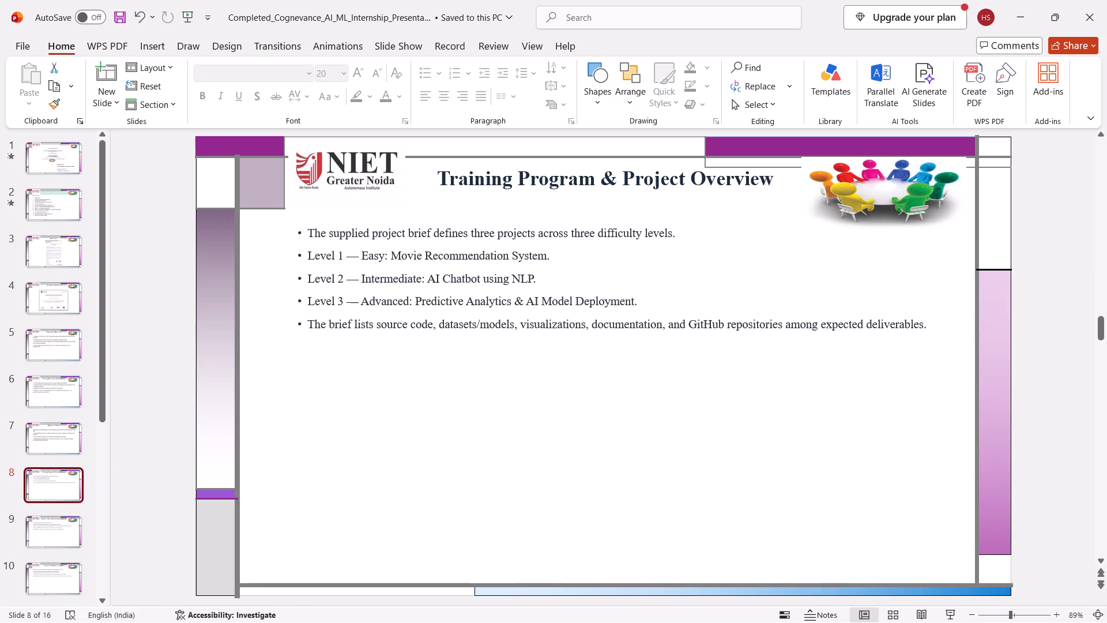
left_click_drag(307, 234, 993, 407)
left_click(994, 364)
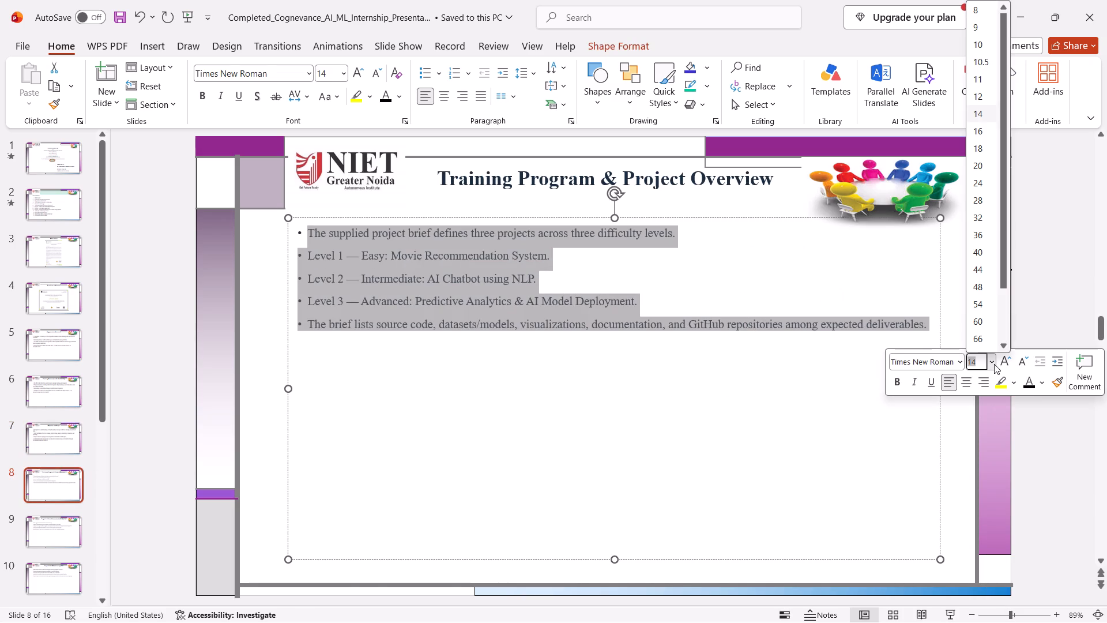
scroll(981, 190, "down", 1)
left_click(971, 164)
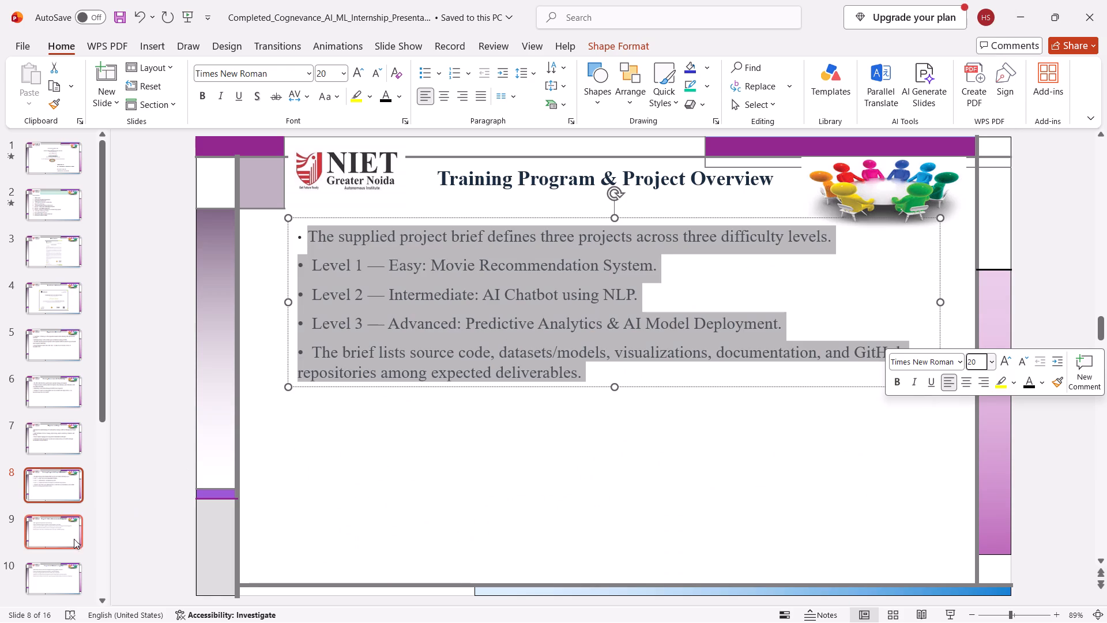
Set all the bullet text on the Project 1: Movie Recommendation System slide to font size 20.
left_click(69, 537)
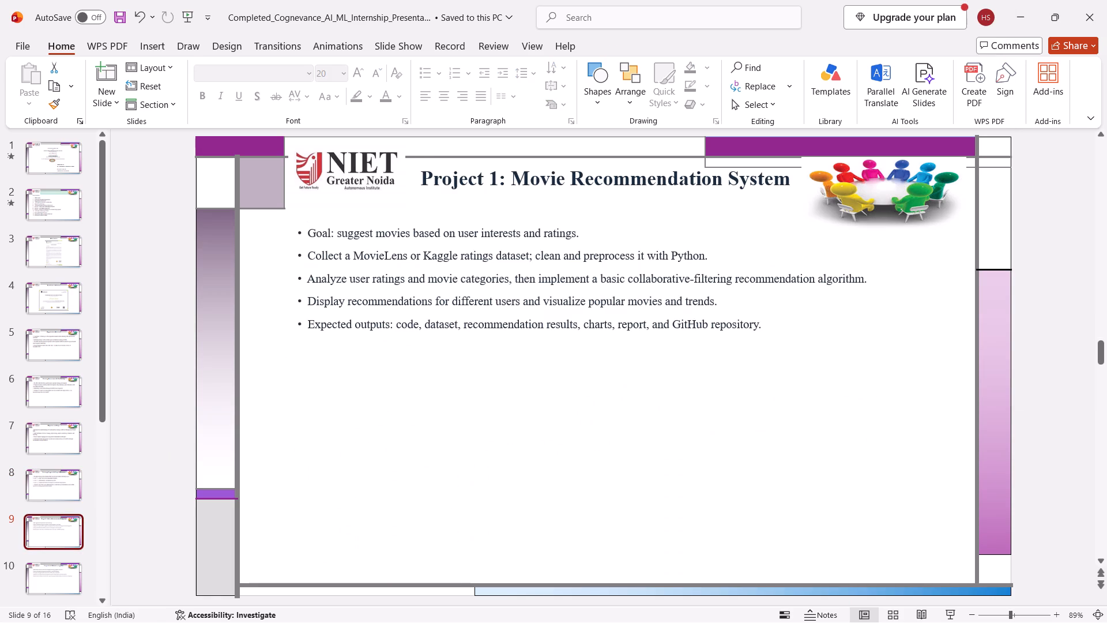
left_click_drag(307, 230, 634, 311)
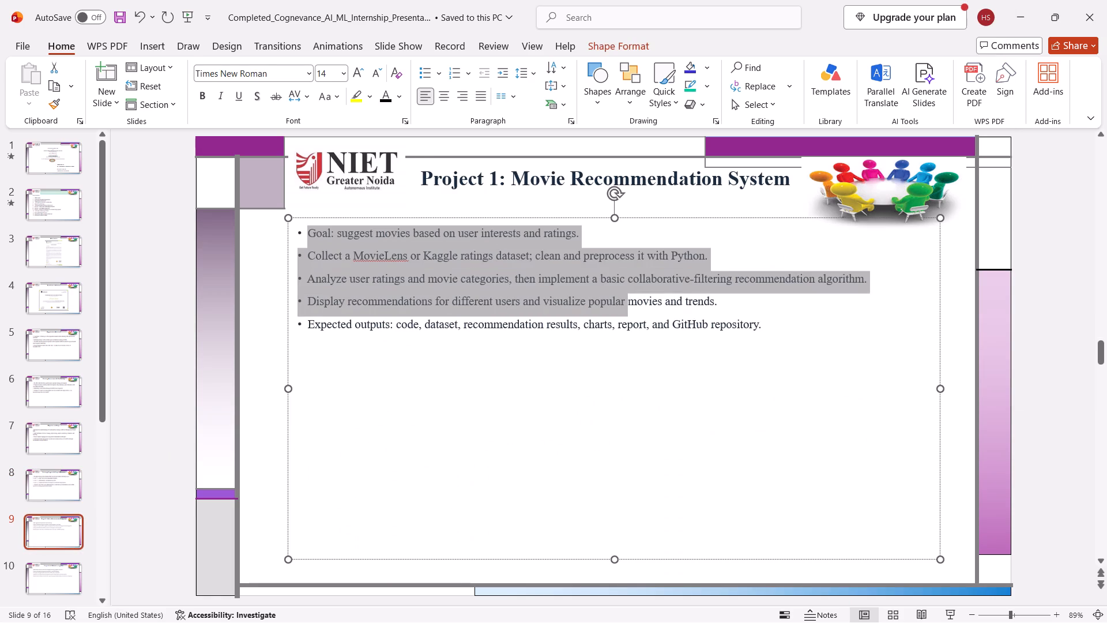
left_click_drag(634, 311, 728, 374)
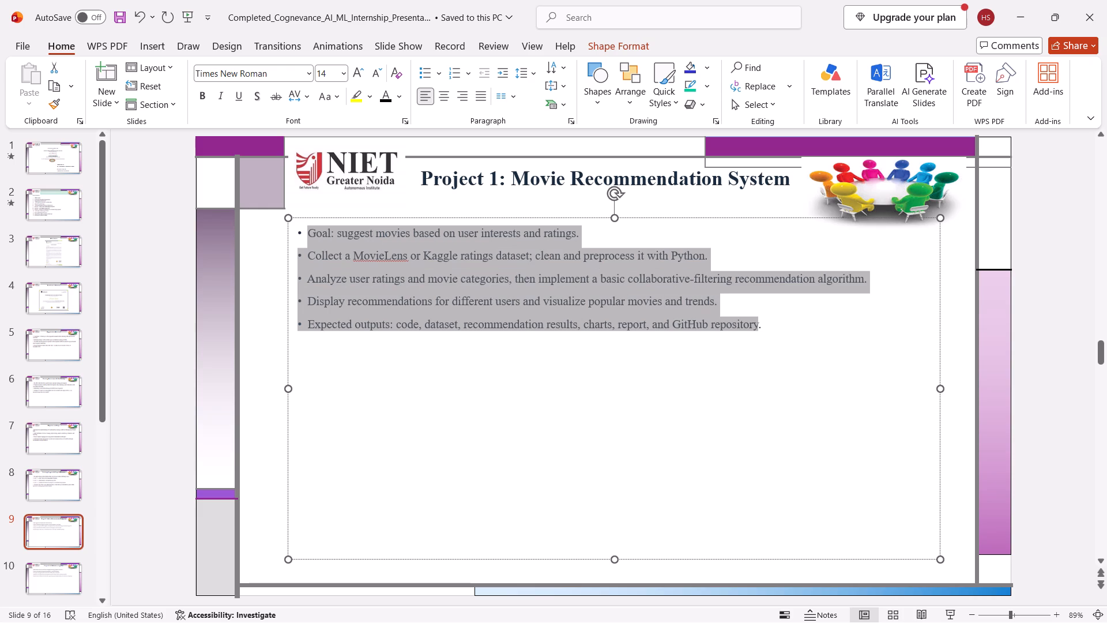
left_click_drag(728, 374, 772, 334)
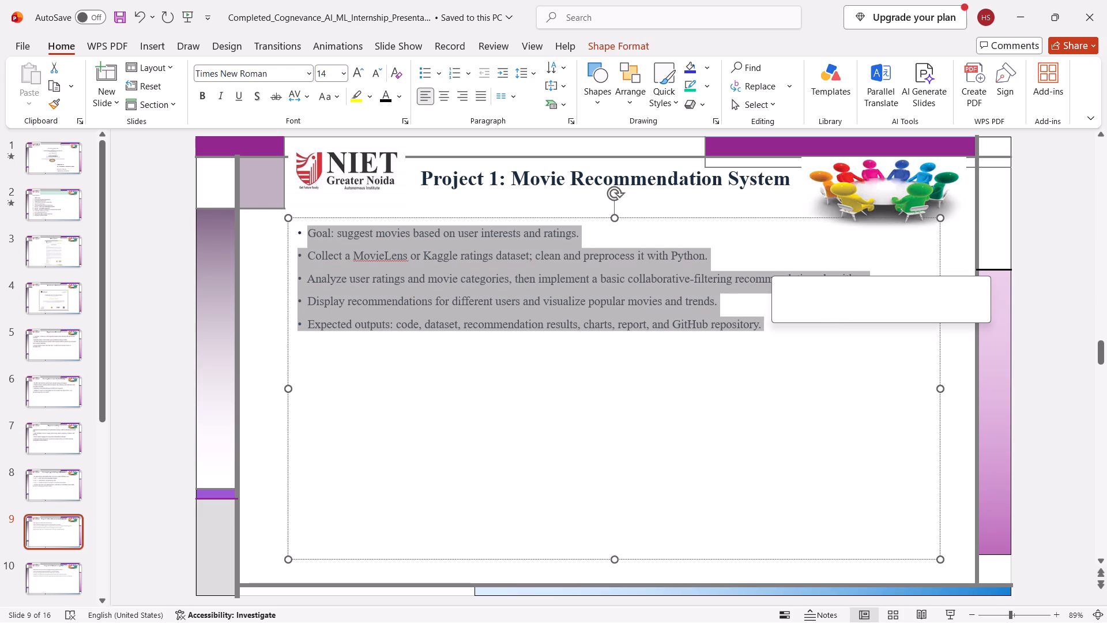
left_click(879, 293)
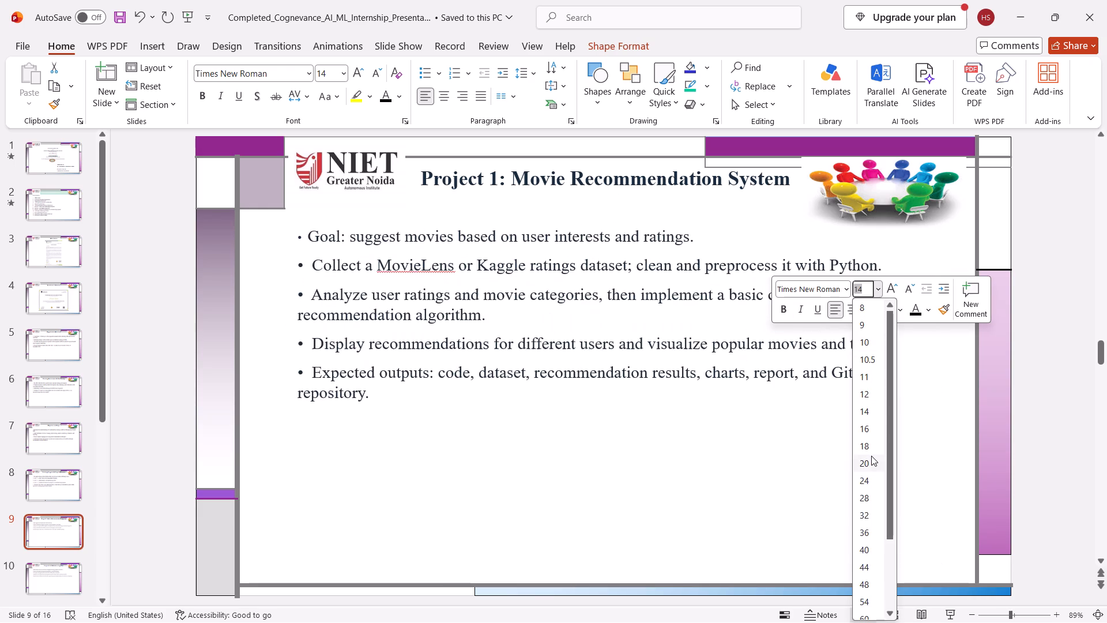
left_click(871, 455)
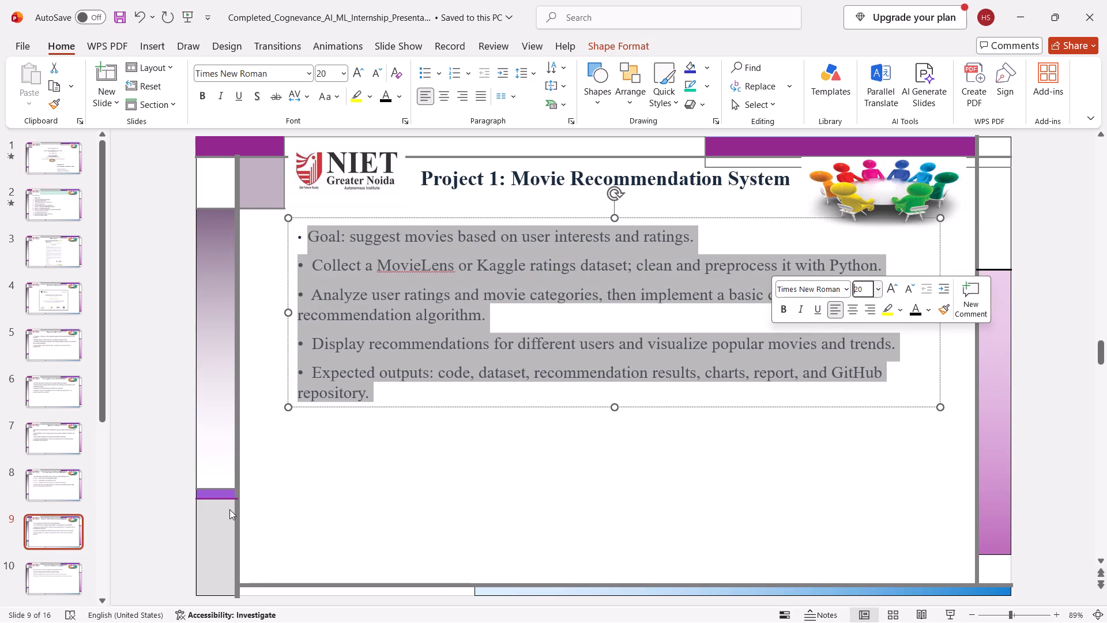
Set all the bullet text on the Project 2: AI Chatbot using NLP slide to font size 20.
left_click(51, 575)
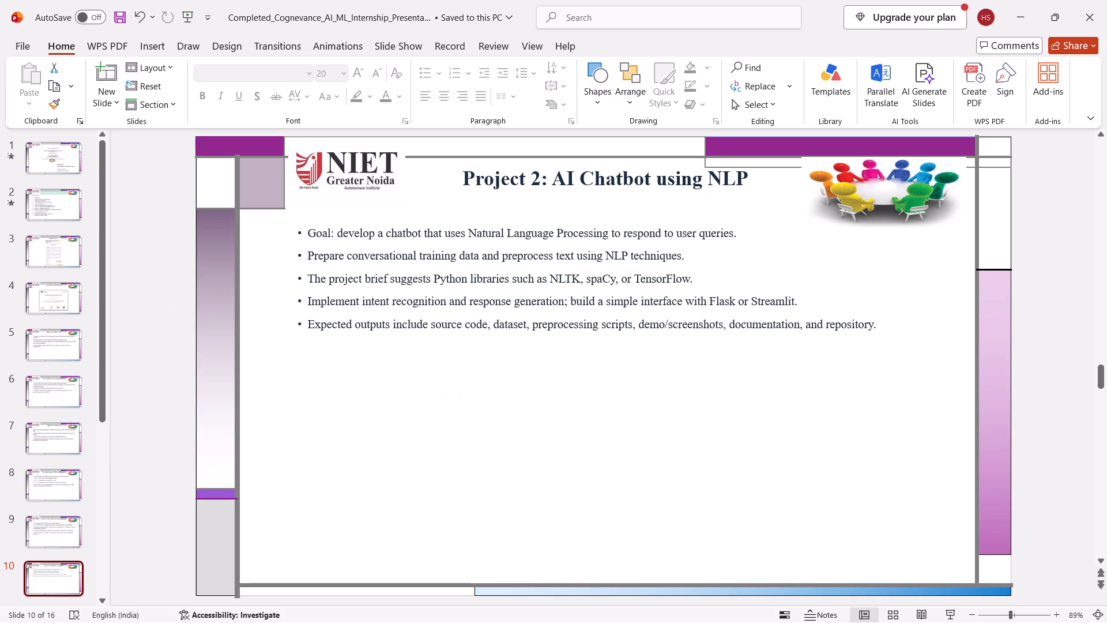
left_click_drag(309, 230, 829, 349)
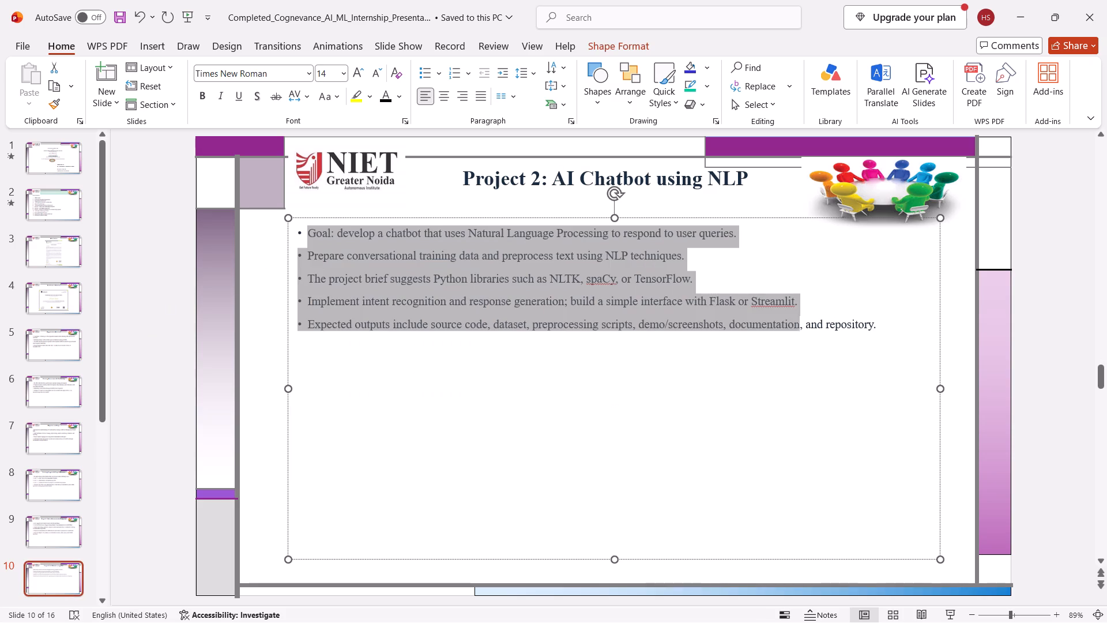
left_click_drag(829, 349, 887, 325)
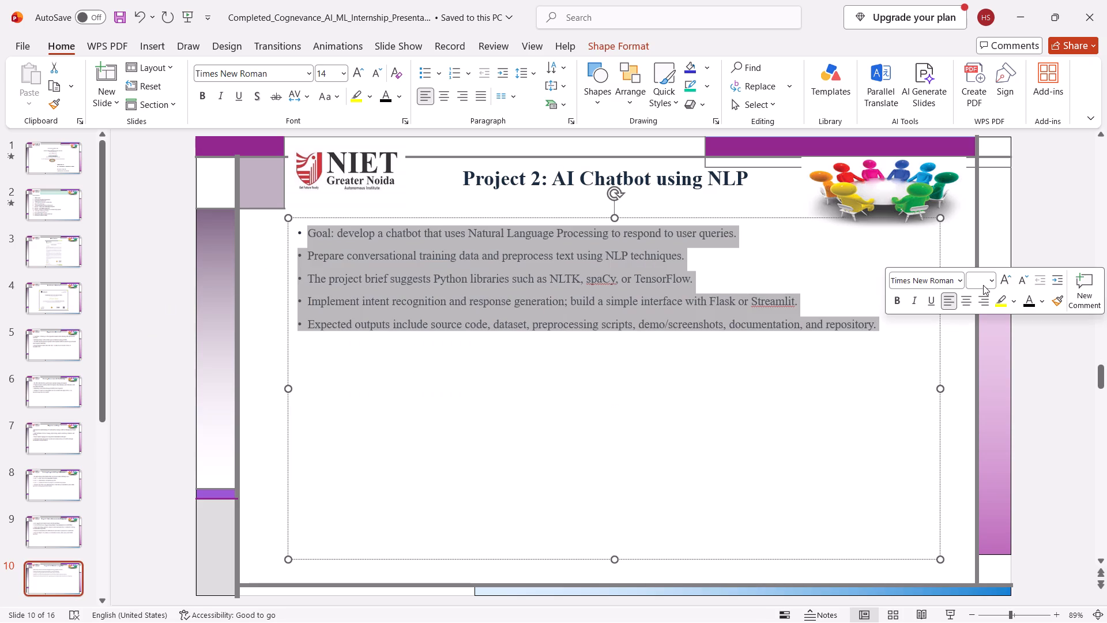
left_click(989, 282)
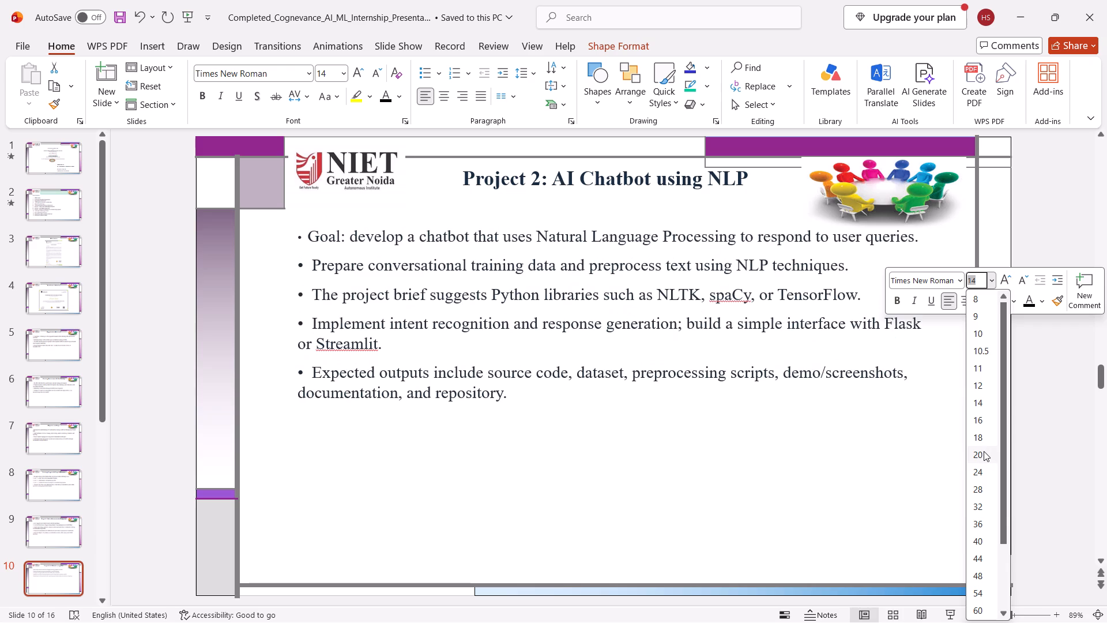
left_click(984, 451)
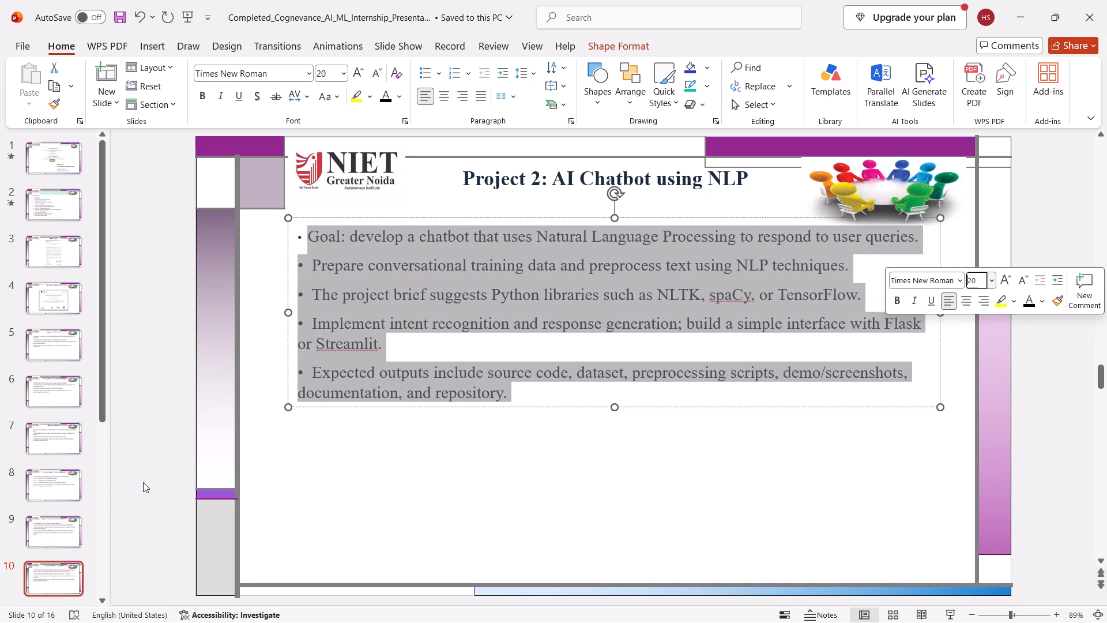
Delete the words "or Streamlit" from the fourth bullet of the Project 2 slide, keeping the full stop.
left_click(378, 346)
key("BackSpace")
key("BackSpace")
key("BackSpace")
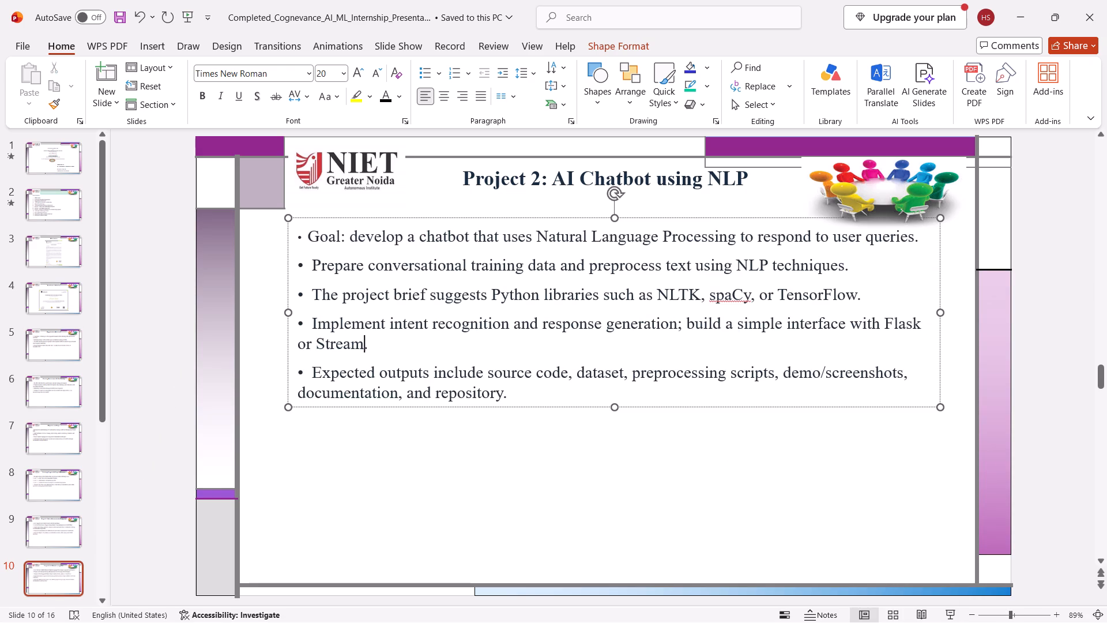
key("BackSpace")
key("BackSpace")
key("BackSpace")
key("BackSpace")
key("BackSpace")
key("BackSpace")
key("BackSpace")
key("BackSpace")
key("BackSpace")
Set all the bullet text on the Project 3: Predictive Analytics & AI Model Deployment slide to font size 20.
left_click(51, 475)
left_click(27, 532)
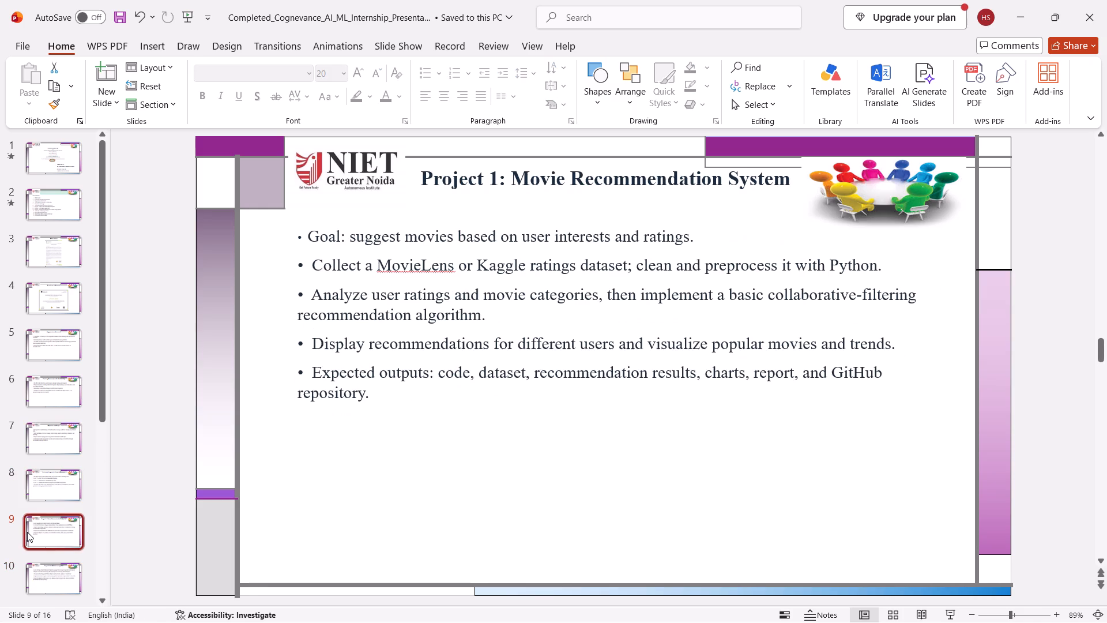
left_click(33, 579)
left_click_drag(98, 417, 97, 583)
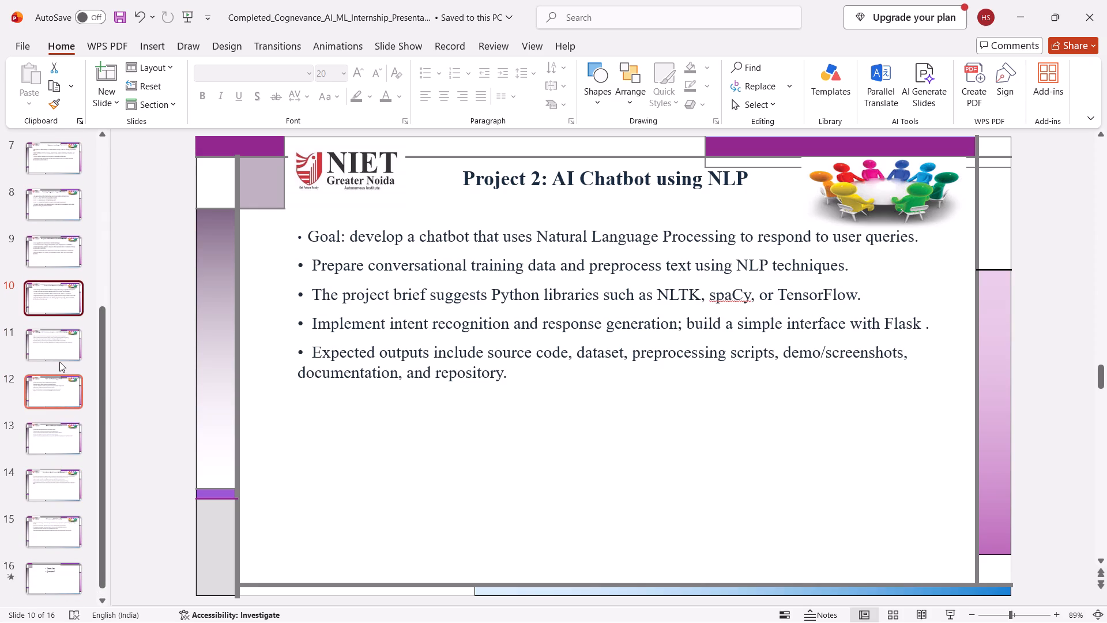
left_click(59, 362)
left_click(52, 345)
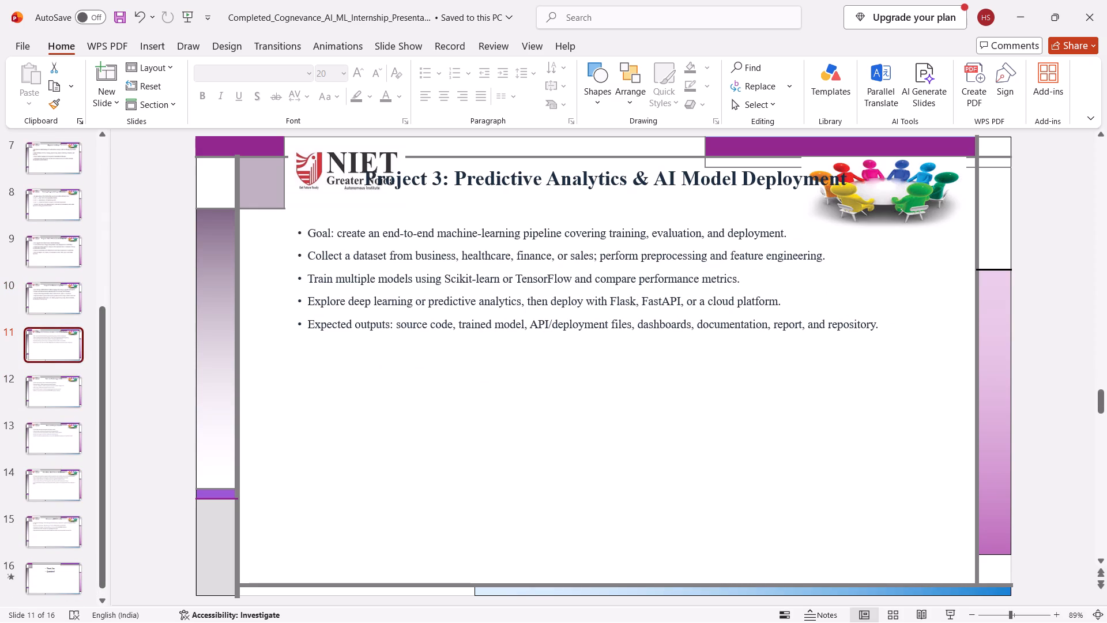
left_click_drag(307, 233, 886, 344)
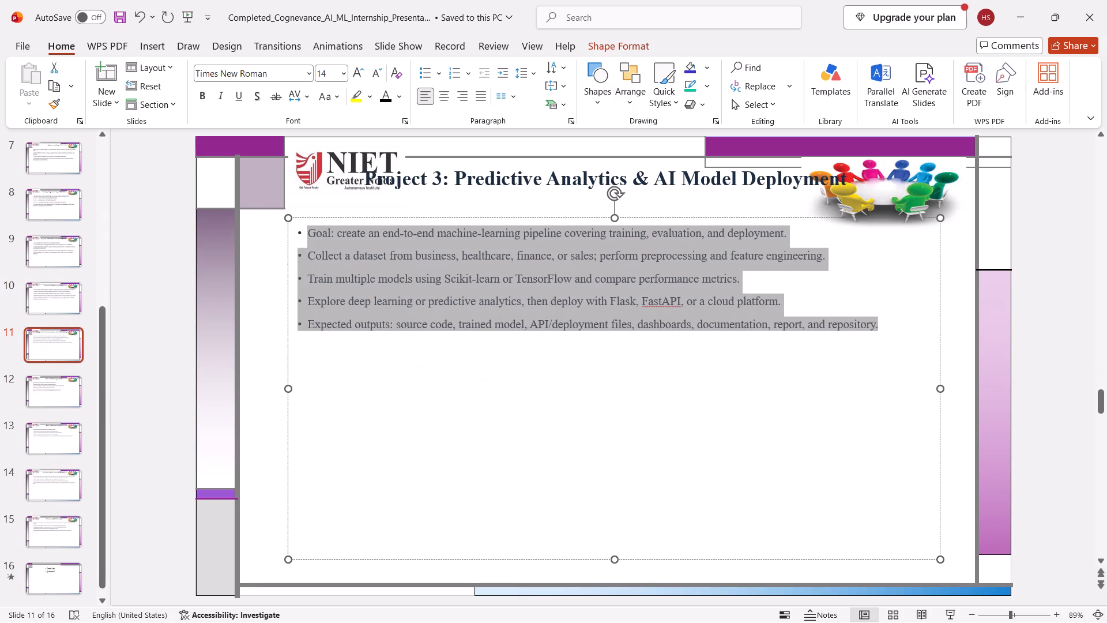
left_click_drag(886, 344, 884, 342)
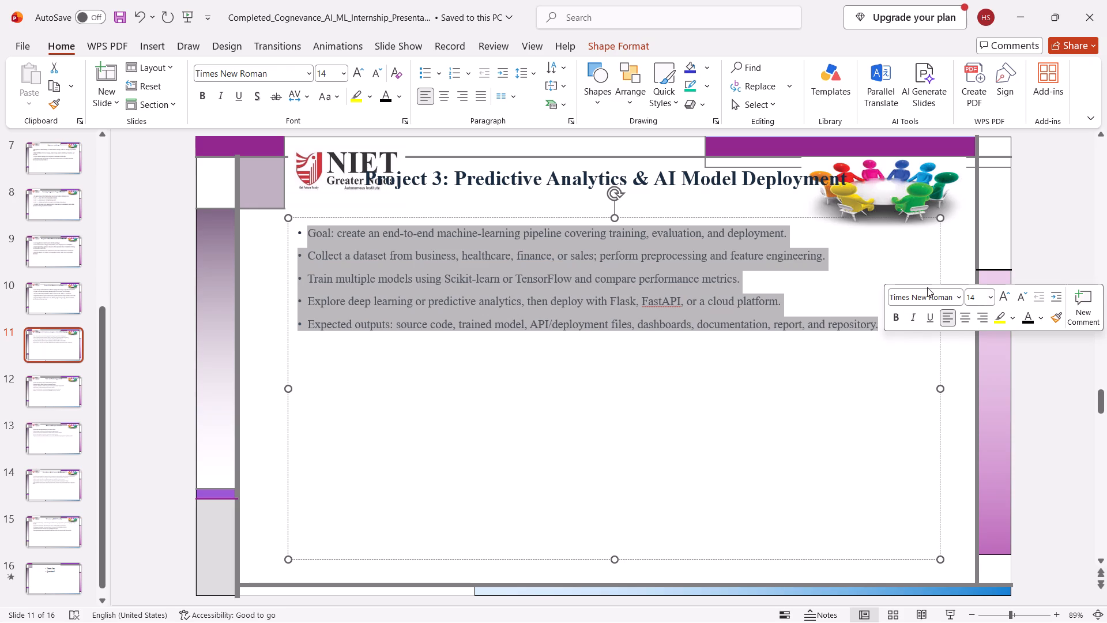
left_click_drag(974, 298, 963, 295)
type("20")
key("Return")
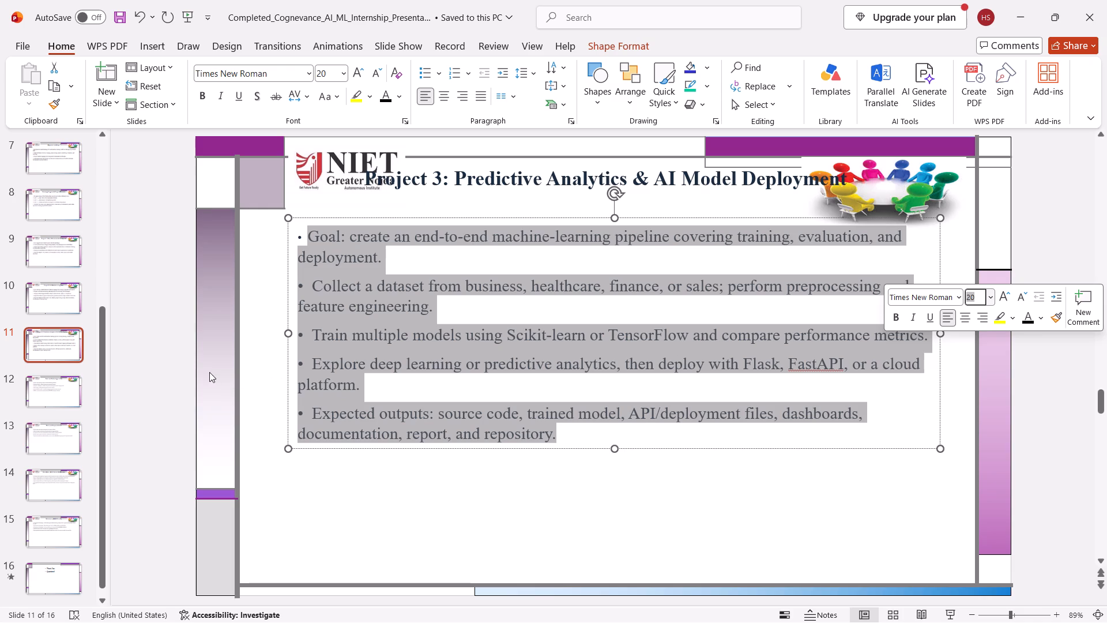
Set all the bullet text on the Tools and Technologies Used slide to font size 20.
left_click(67, 391)
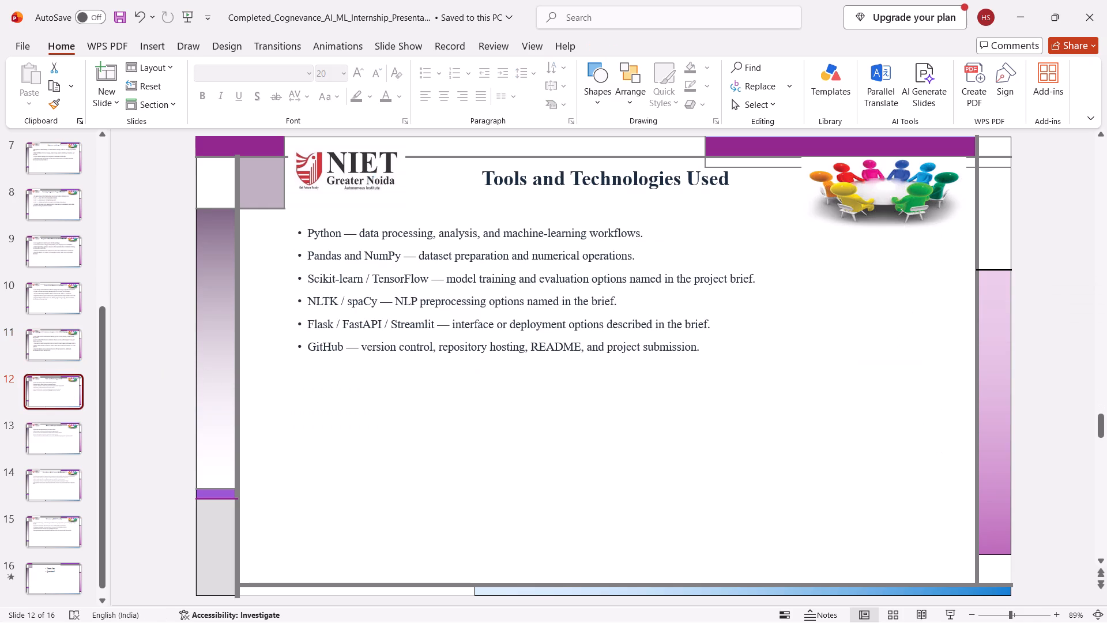
left_click(348, 323)
key("ctrl+a")
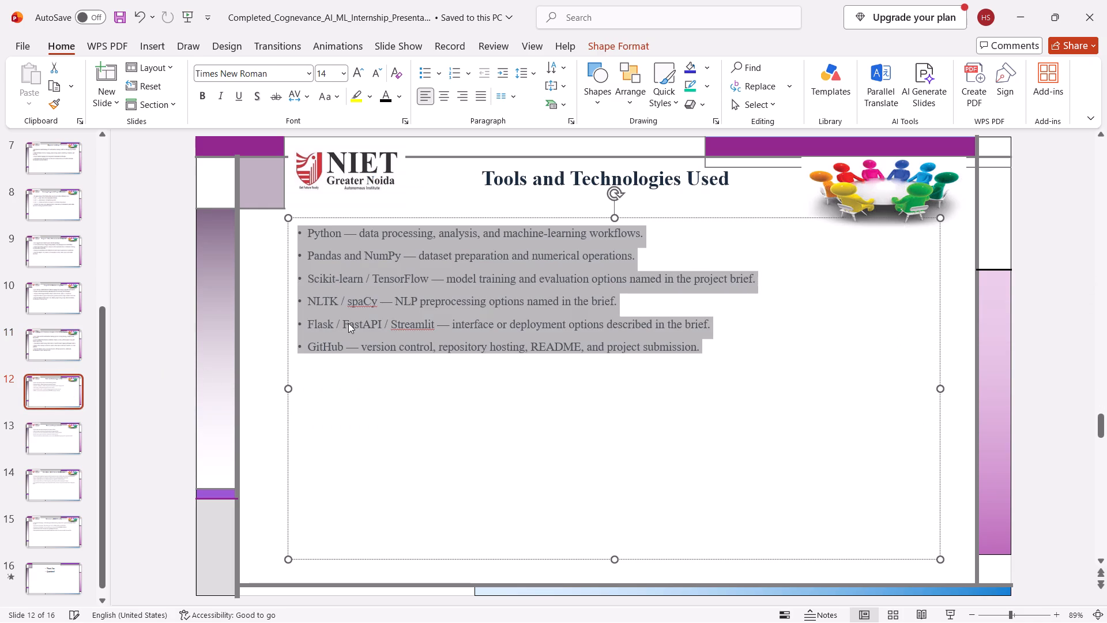
right_click(466, 296)
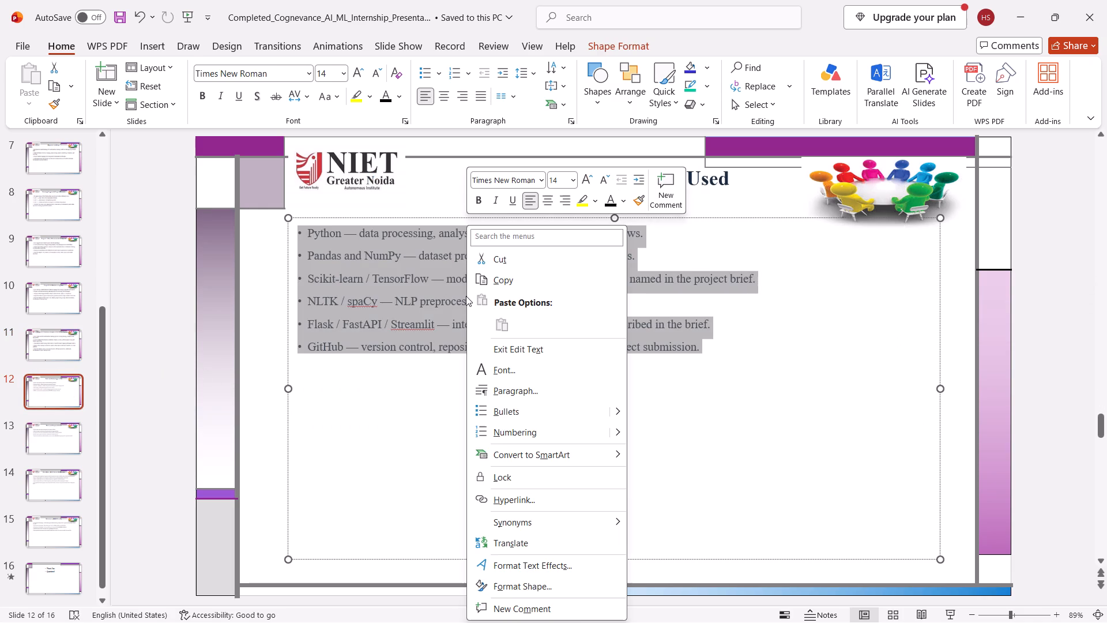
left_click(573, 178)
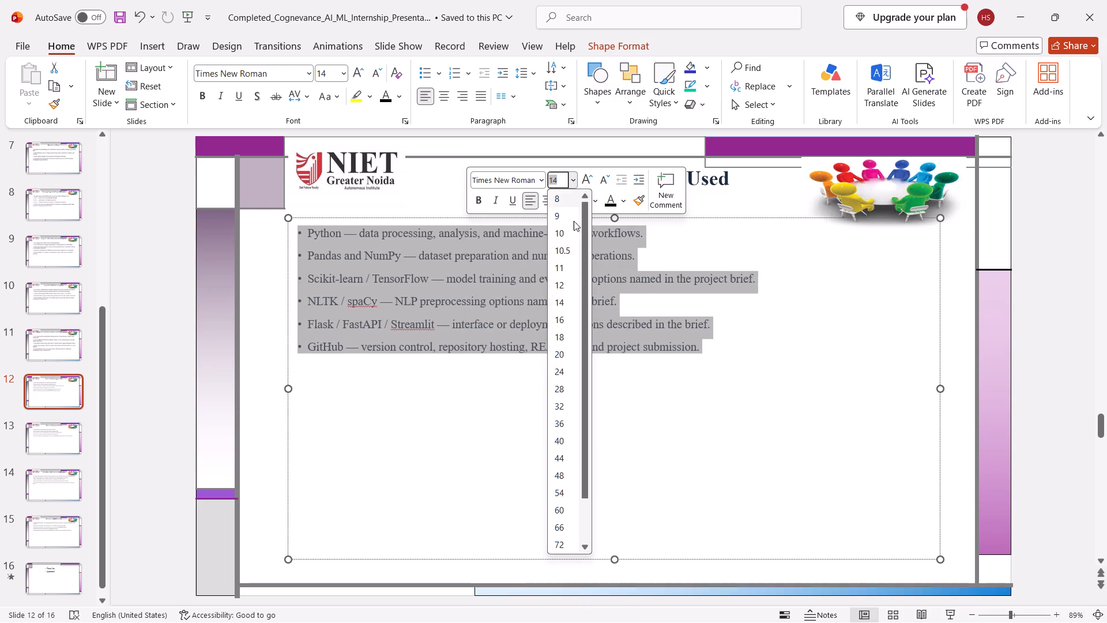
left_click(564, 356)
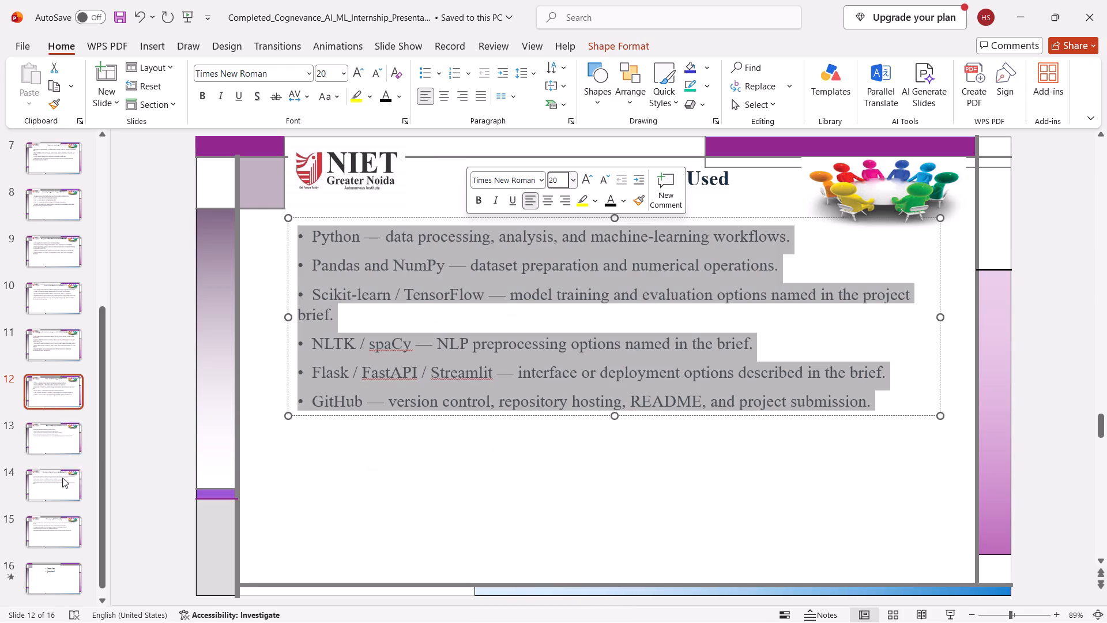
Set all the bullet text on the Roles and Responsibilities slide to font size 20.
left_click(57, 441)
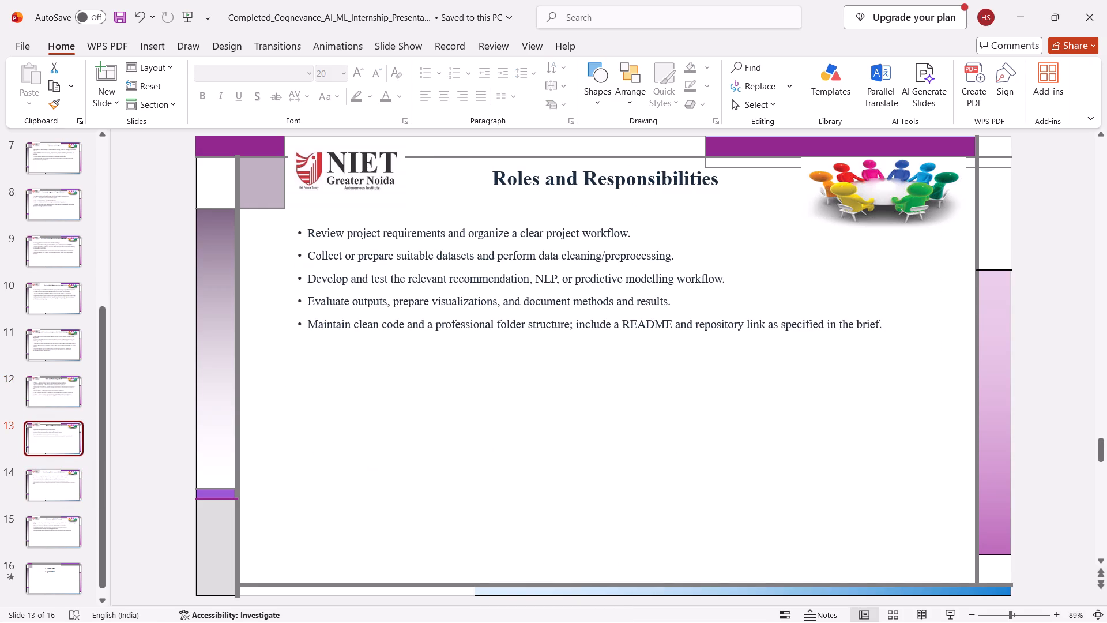
left_click(345, 309)
key("ctrl+a")
right_click(345, 309)
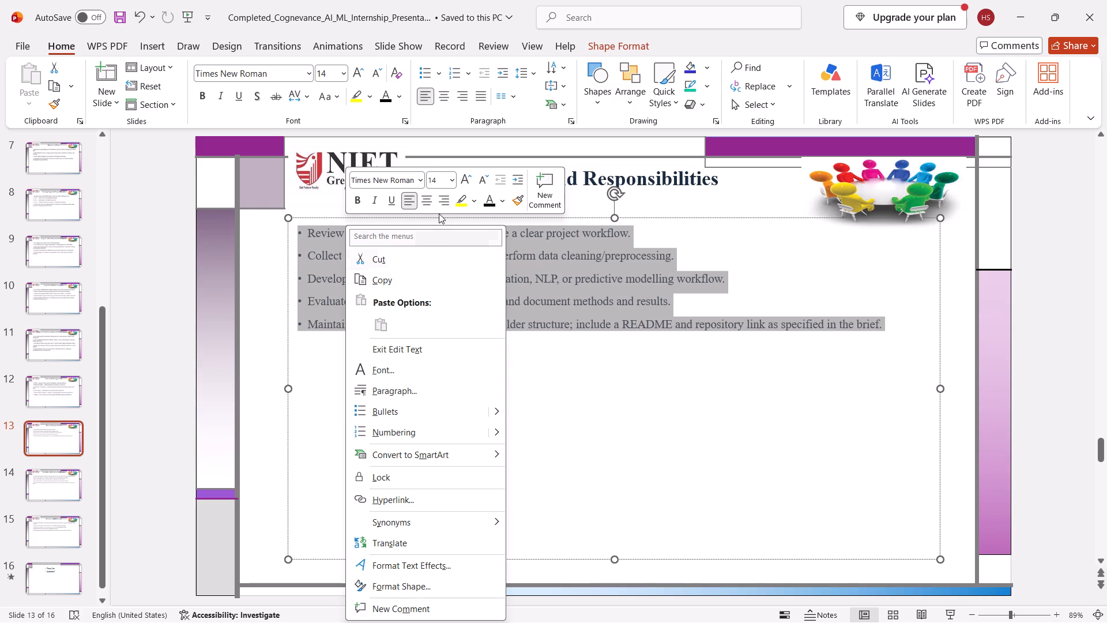
left_click(455, 180)
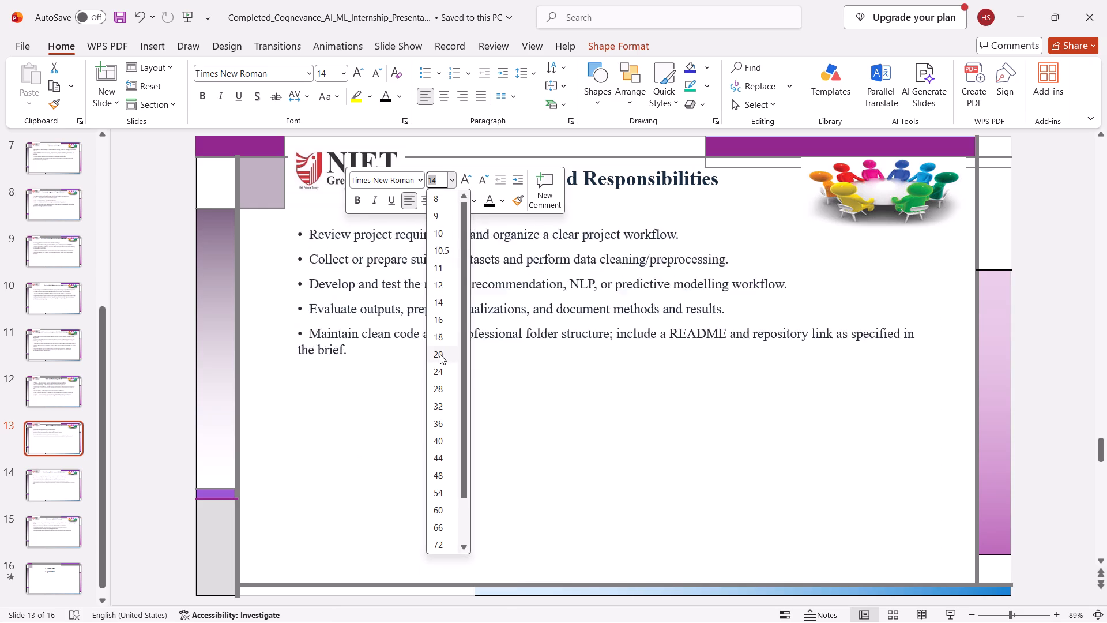
left_click(440, 352)
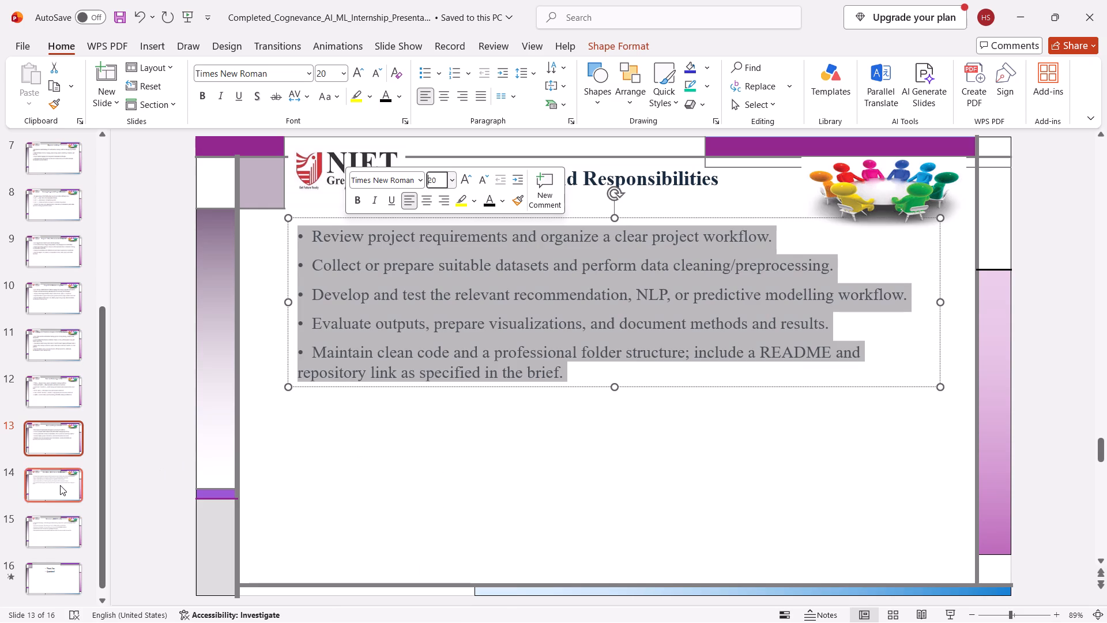
Set all the bullet text on the Work Done, Skills Learnt & Outcome slide to font size 20.
left_click(60, 485)
left_click(367, 316)
key("ctrl+a")
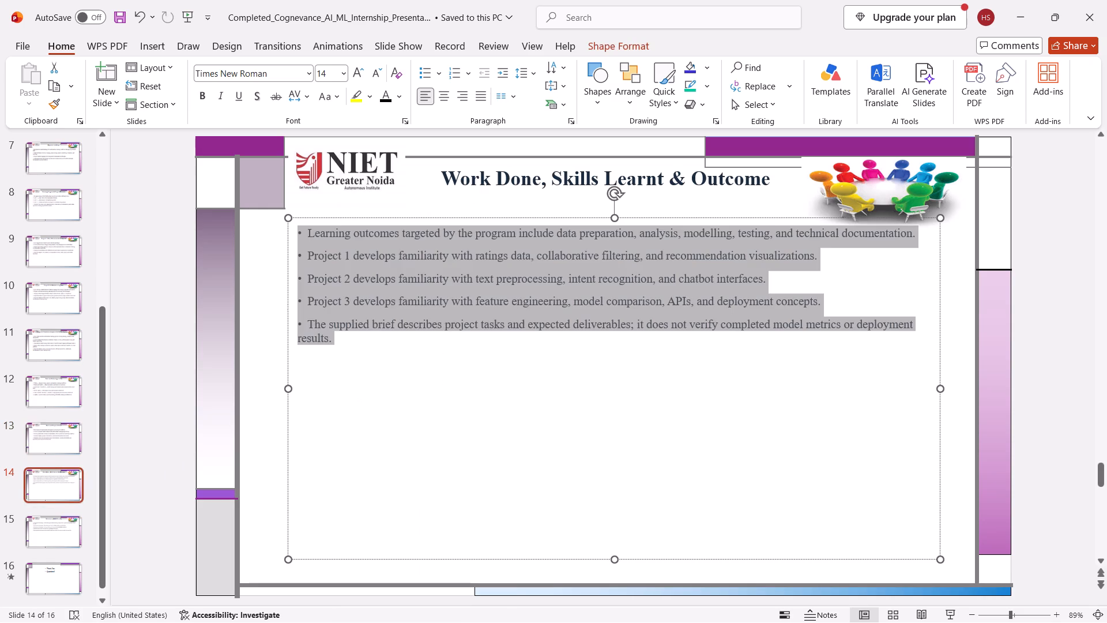
right_click(367, 316)
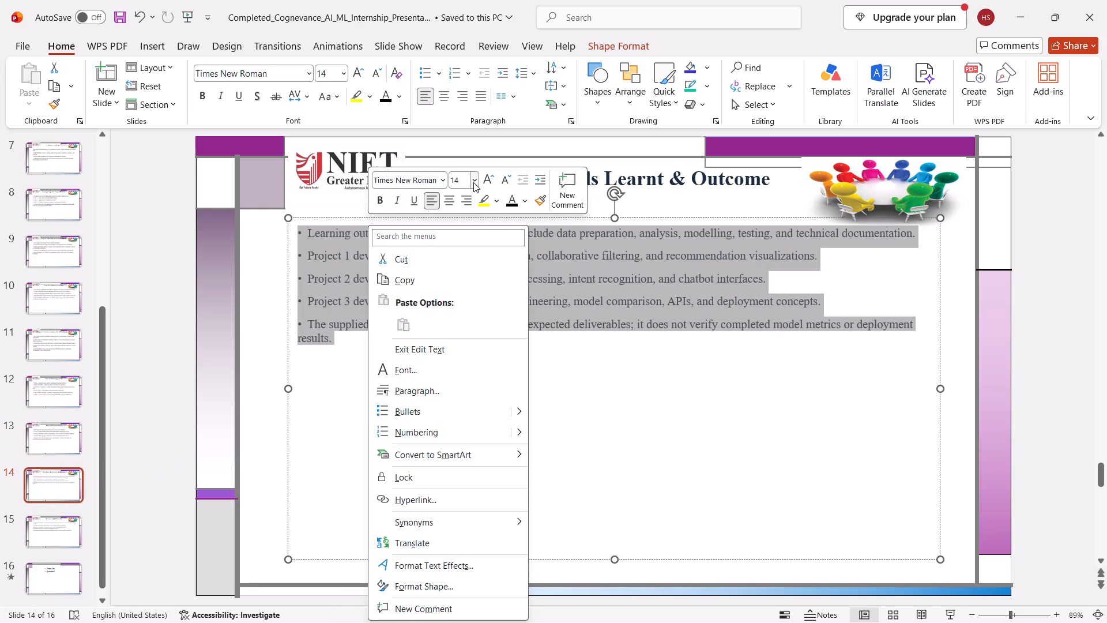
left_click(473, 182)
left_click(460, 354)
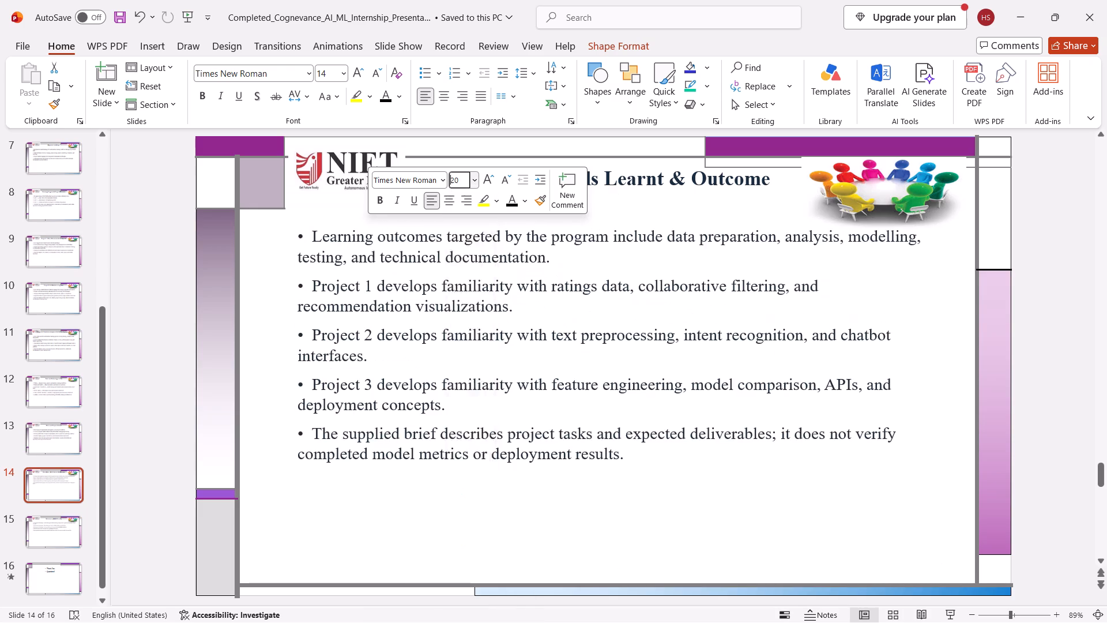
Set all the bullet text on the References (IEEE Format) slide to font size 20.
left_click(48, 519)
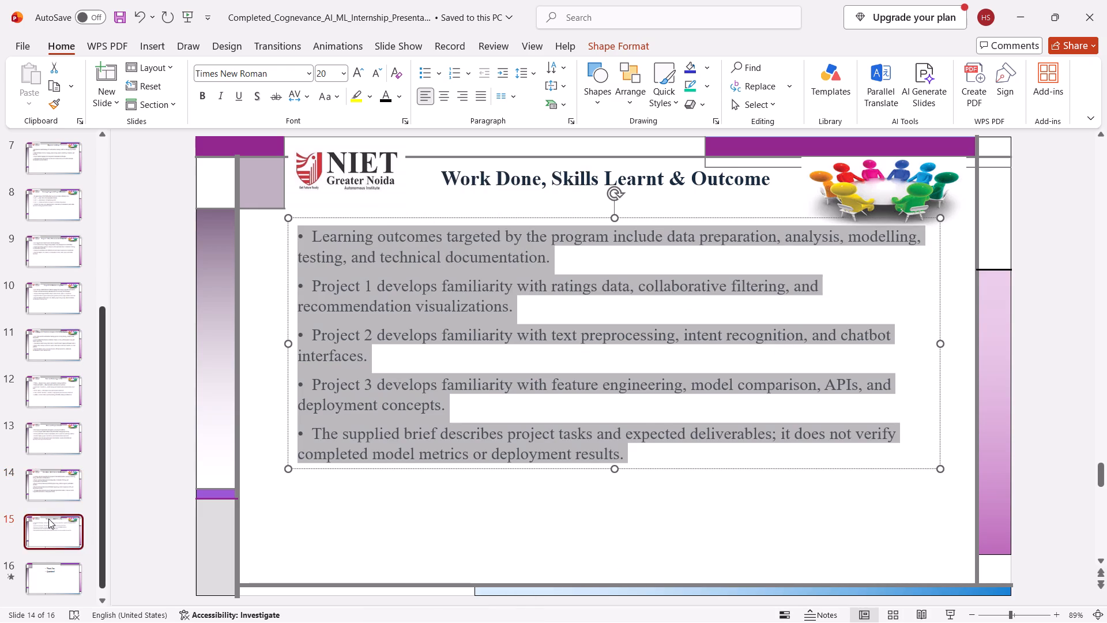
left_click(347, 333)
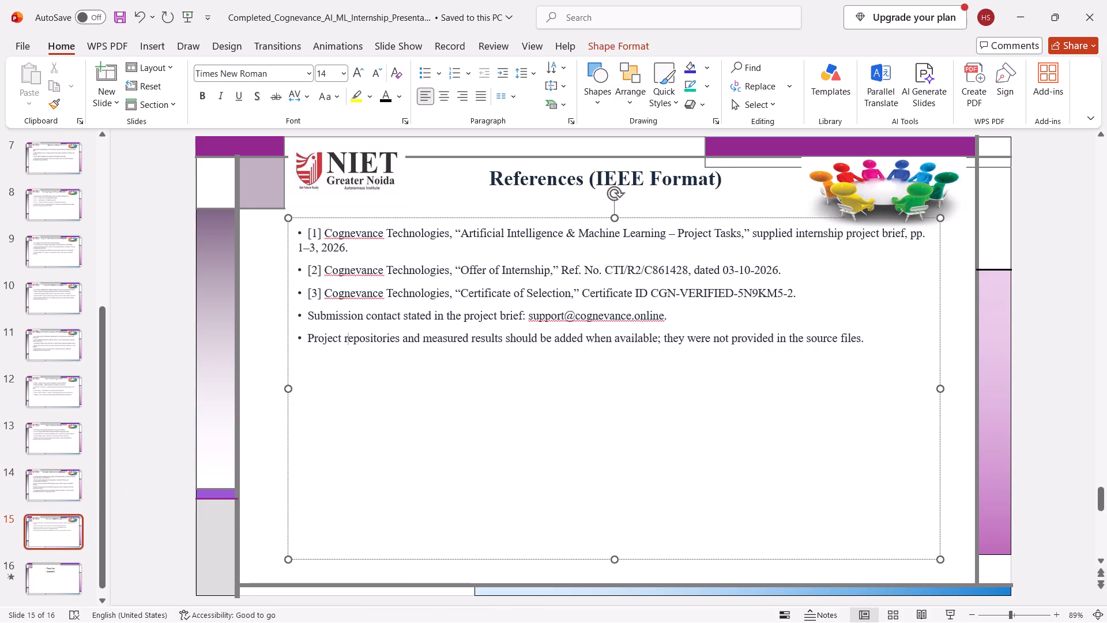
key("ctrl+a")
right_click(347, 333)
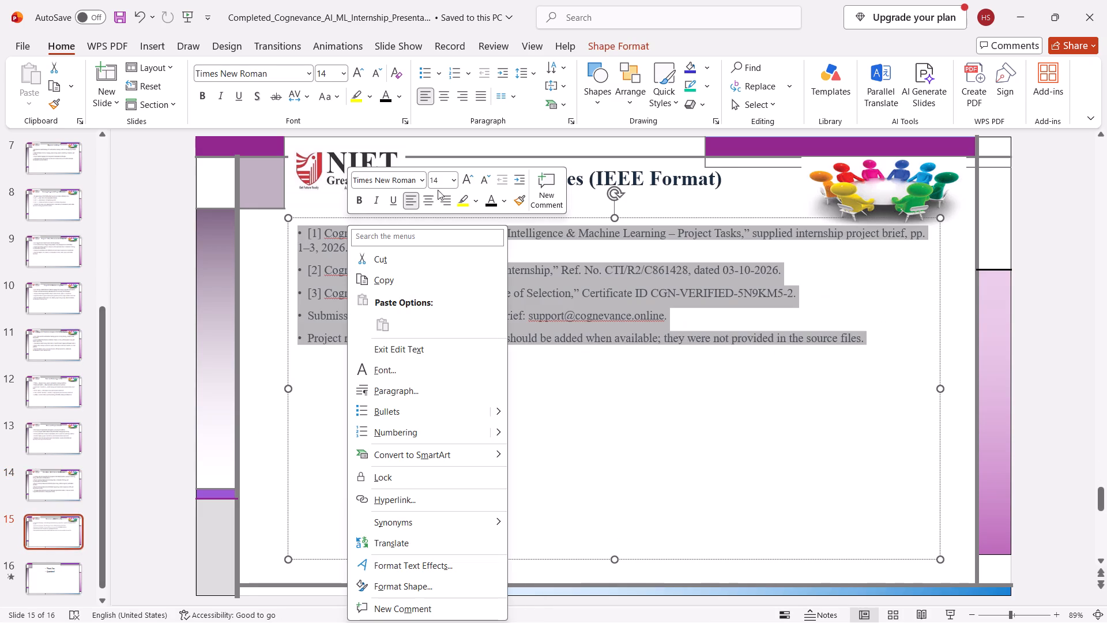
left_click(451, 181)
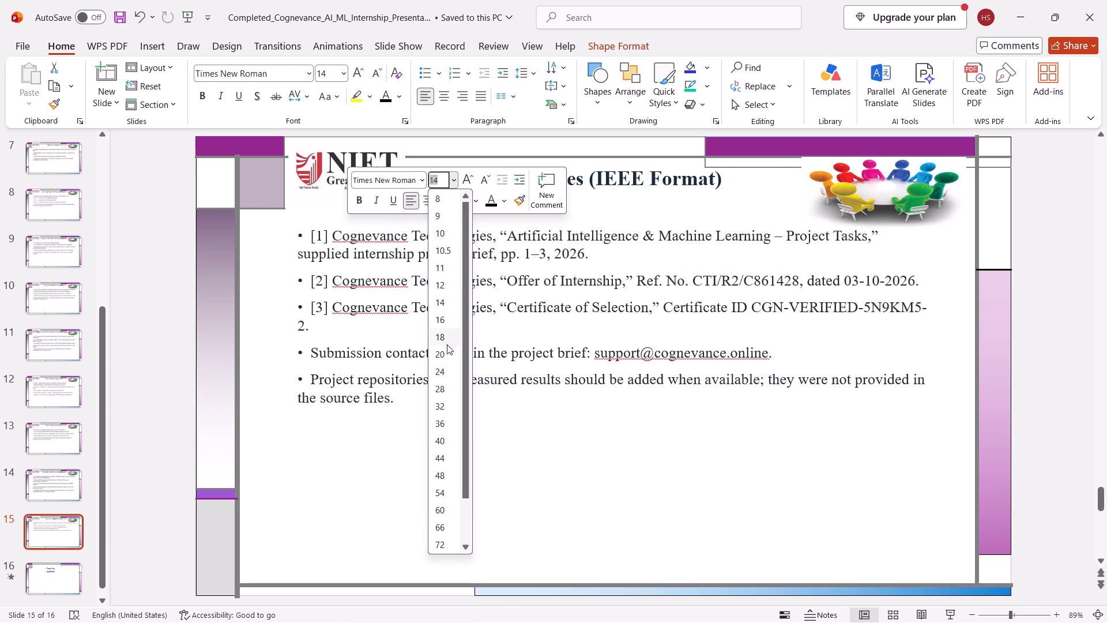
left_click(447, 355)
left_click(424, 469)
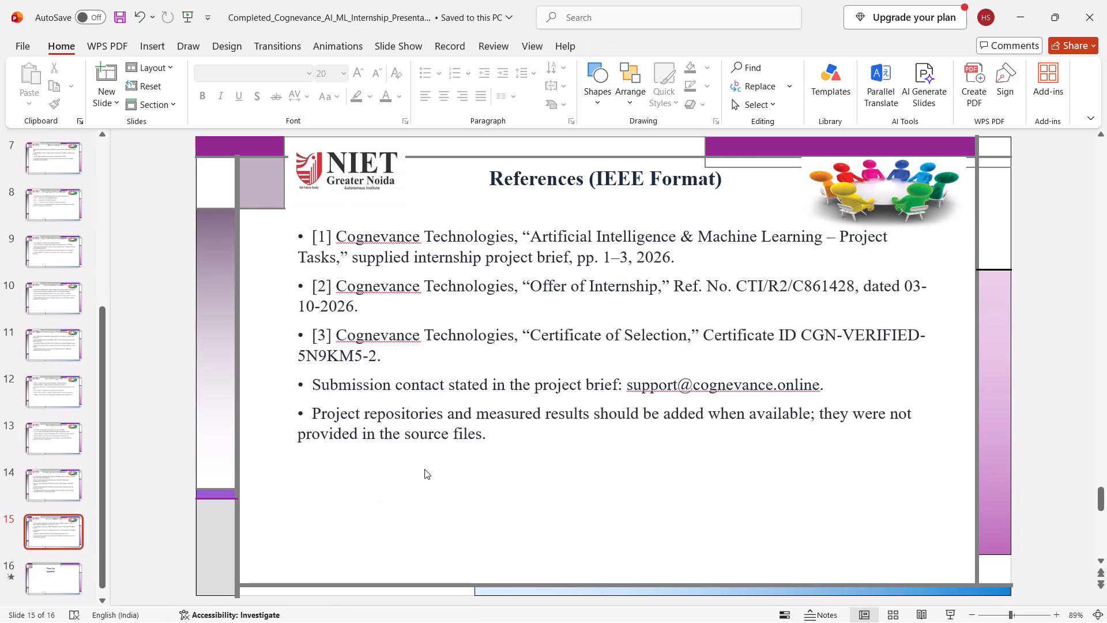
Delete the "Questions?" bullet from the closing slide, keeping only the "Thank You" line.
left_click(55, 591)
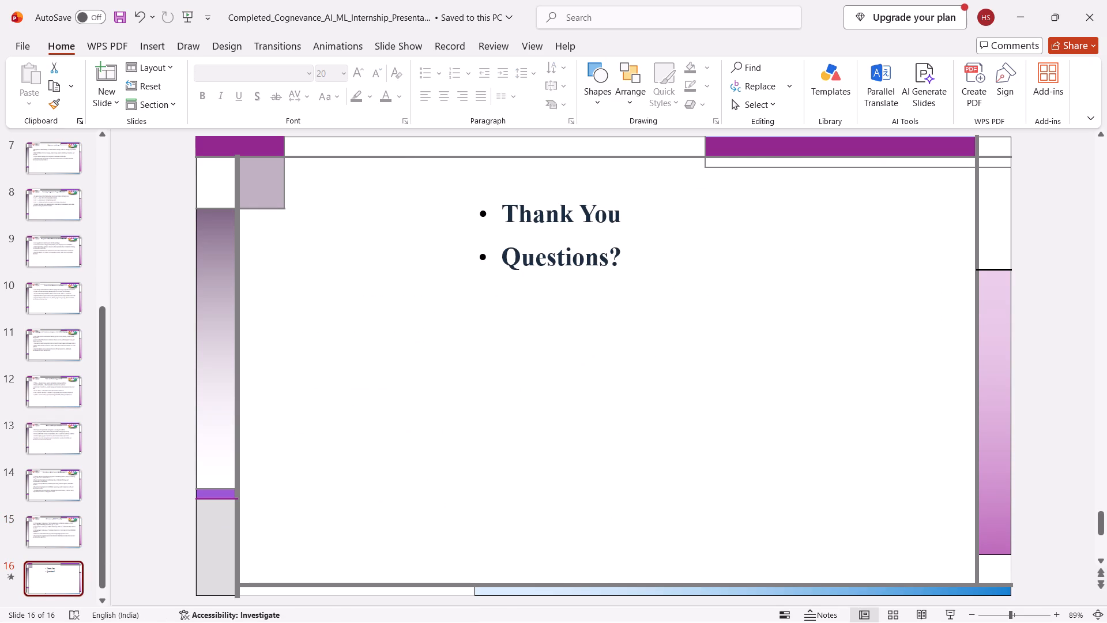
left_click_drag(620, 258, 494, 258)
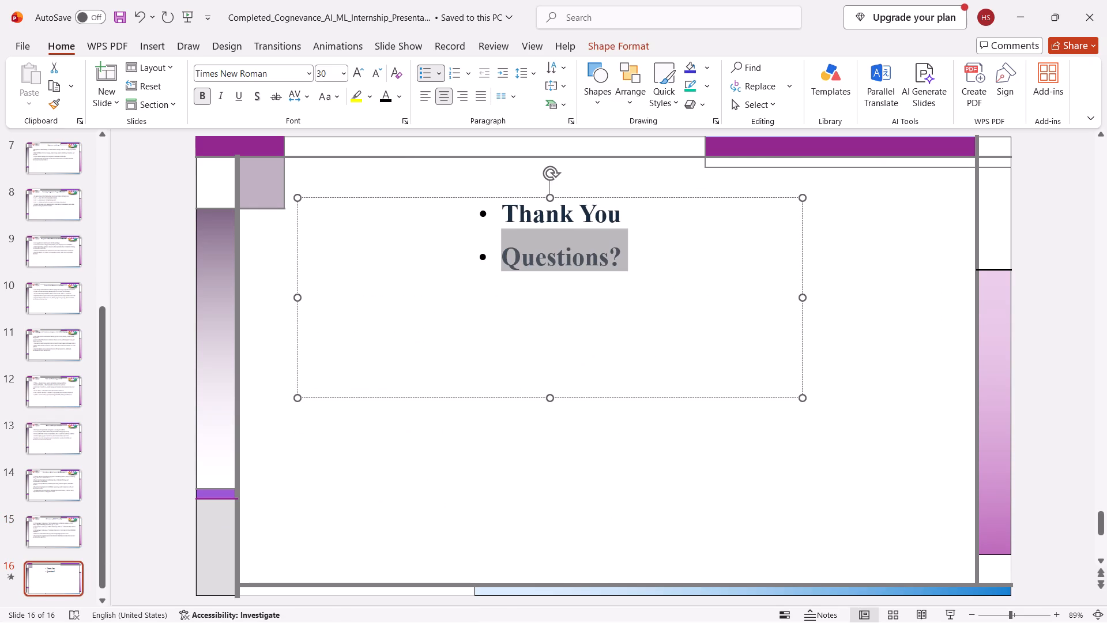
left_click_drag(494, 258, 483, 258)
key("BackSpace")
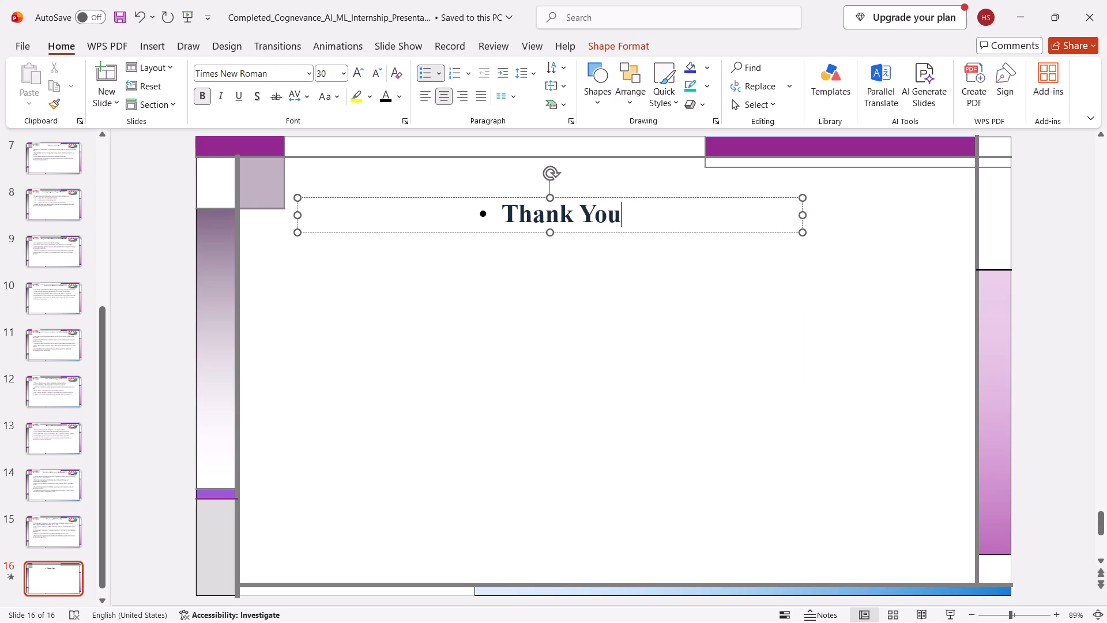
Widen the "Thank You" text box on the closing slide.
left_click_drag(805, 232, 820, 251)
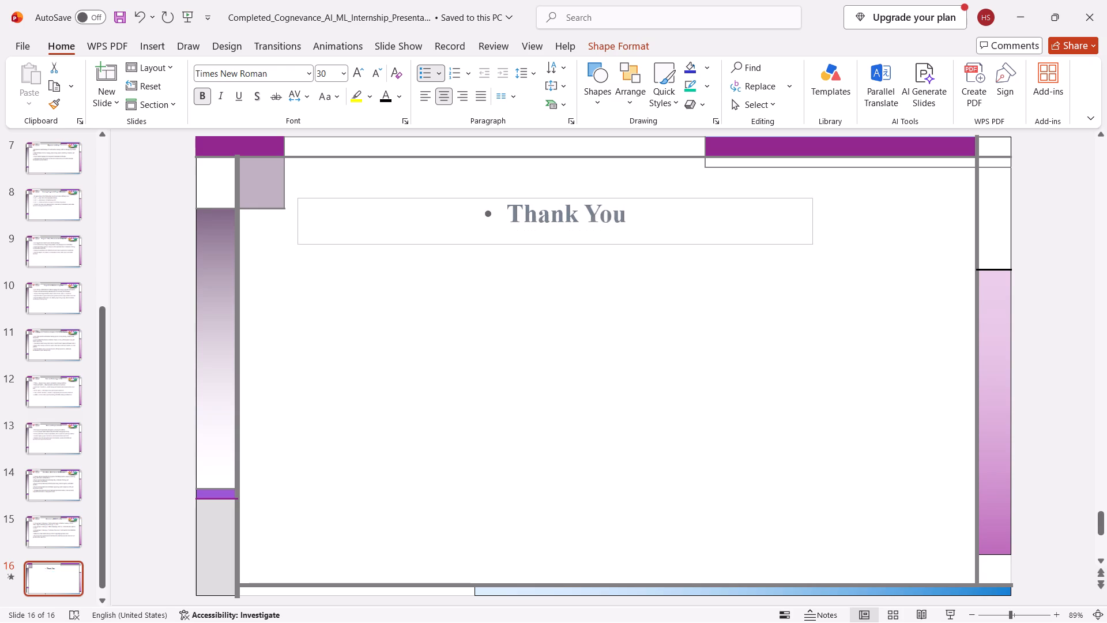
left_click_drag(820, 251, 875, 302)
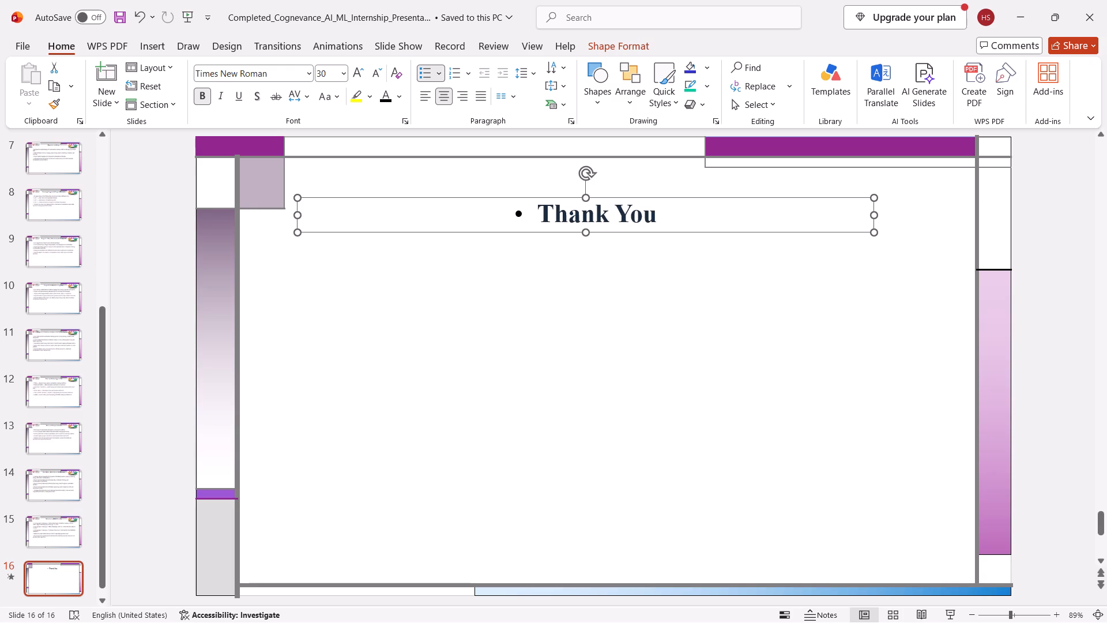
Move the empty text box overlapping "Thank You" down to about the middle of the closing slide.
left_click_drag(587, 192, 589, 226)
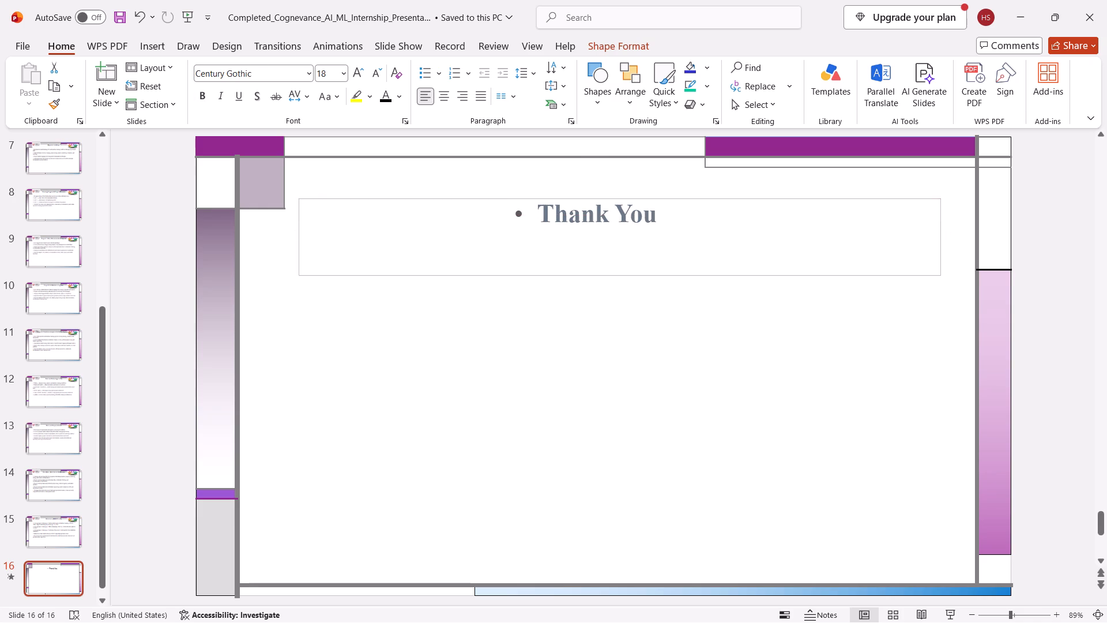
left_click_drag(589, 226, 568, 323)
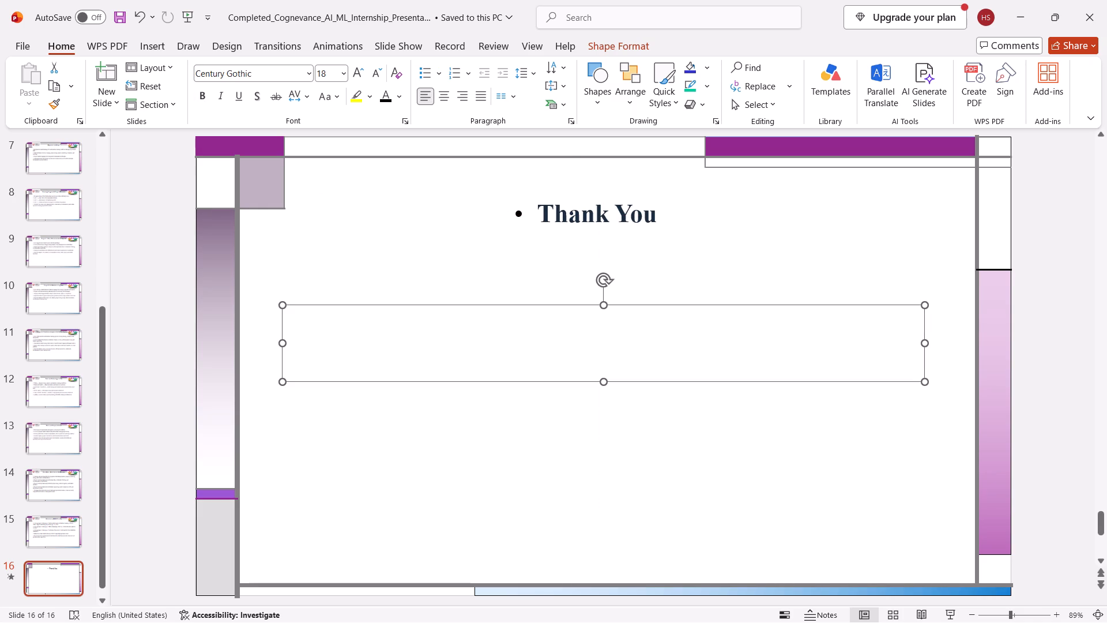
Cut the "Thank You" text and move its emptied text box down to about the middle of the closing slide.
left_click_drag(656, 215, 543, 220)
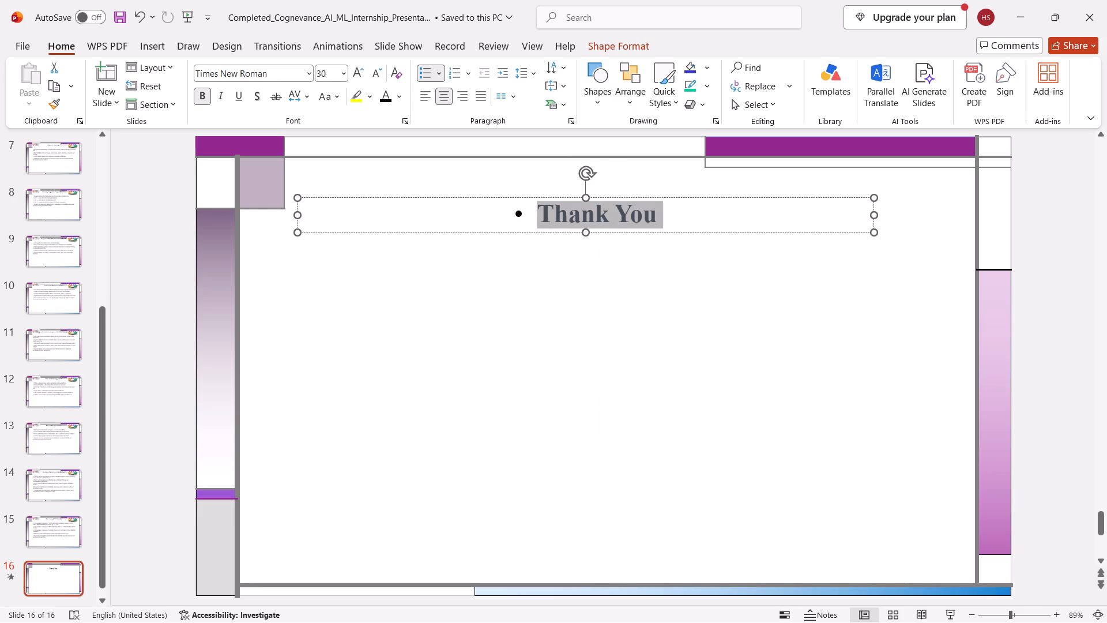
left_click_drag(543, 220, 539, 219)
key("ctrl+x")
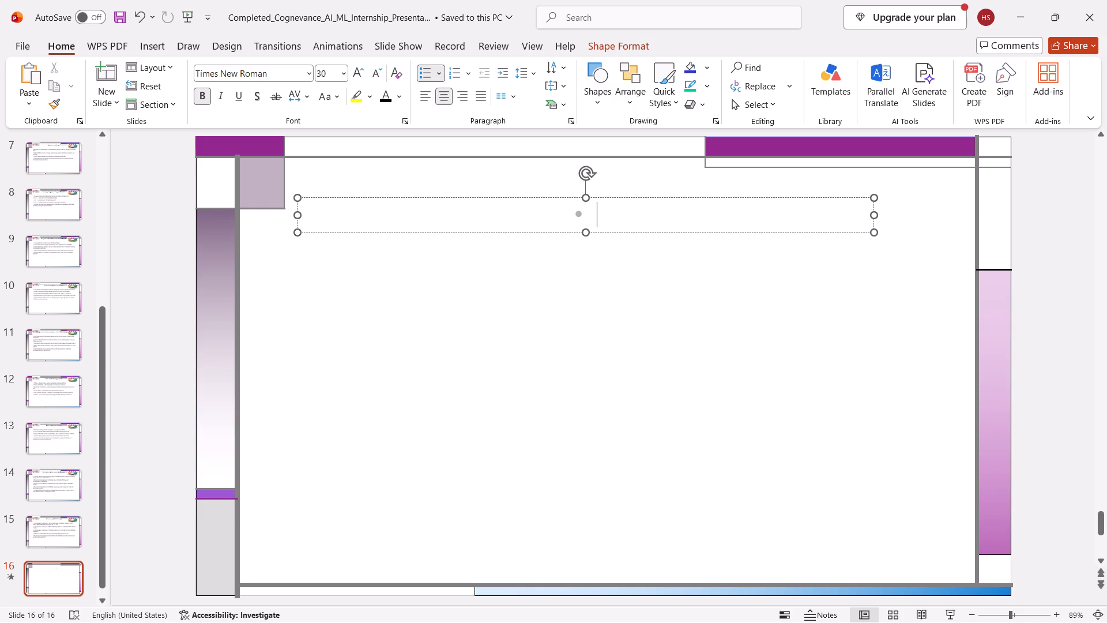
left_click_drag(587, 231, 595, 470)
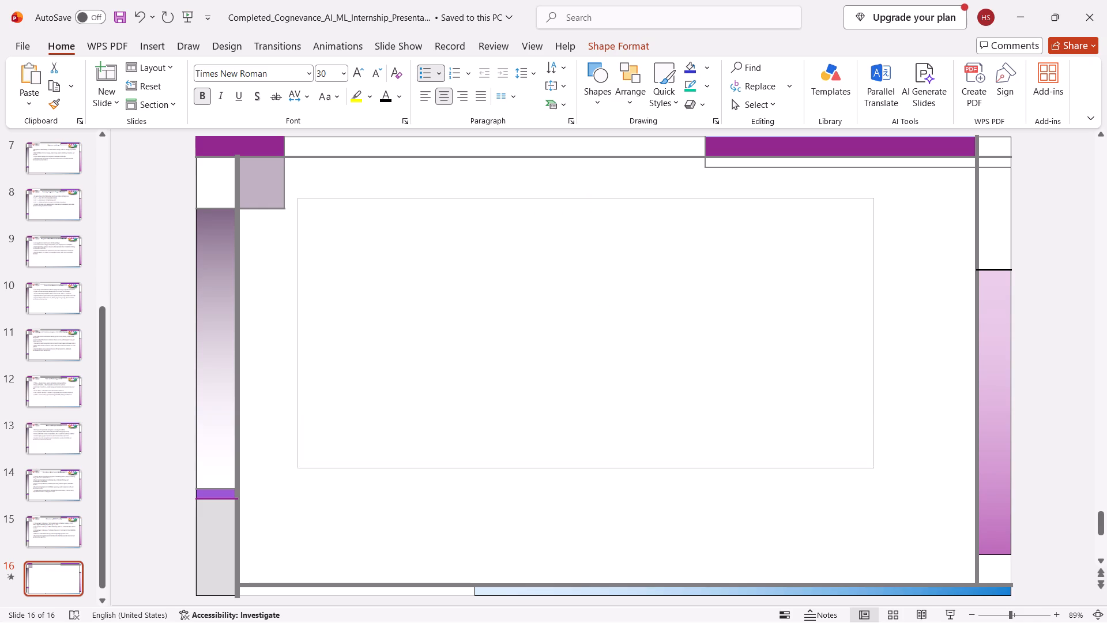
left_click_drag(595, 470, 591, 482)
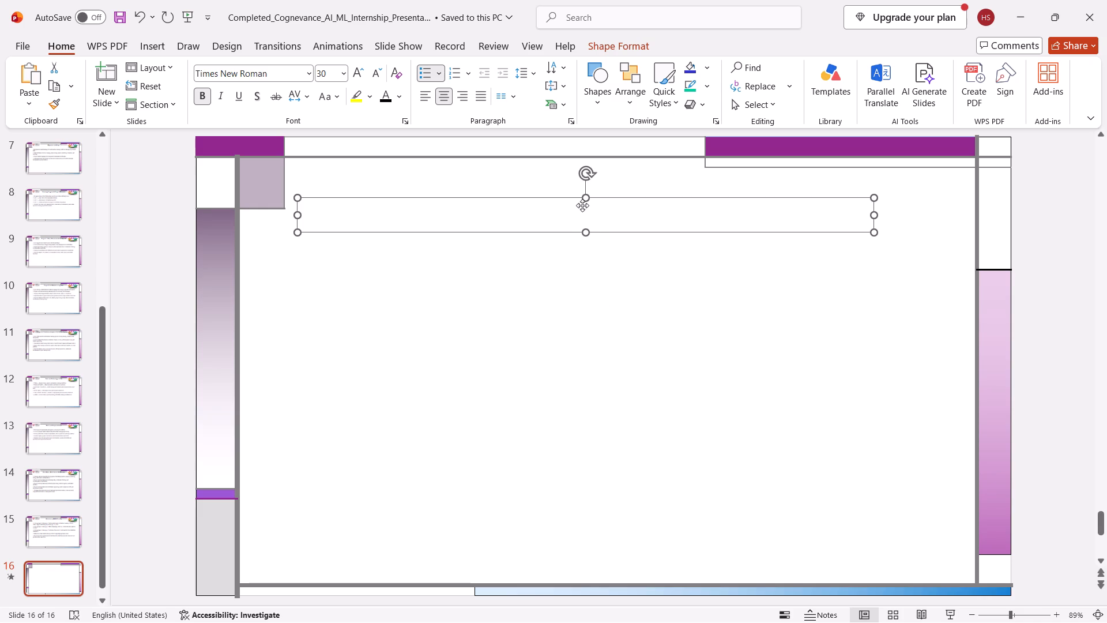
left_click_drag(582, 207, 583, 328)
left_click_drag(549, 222, 542, 328)
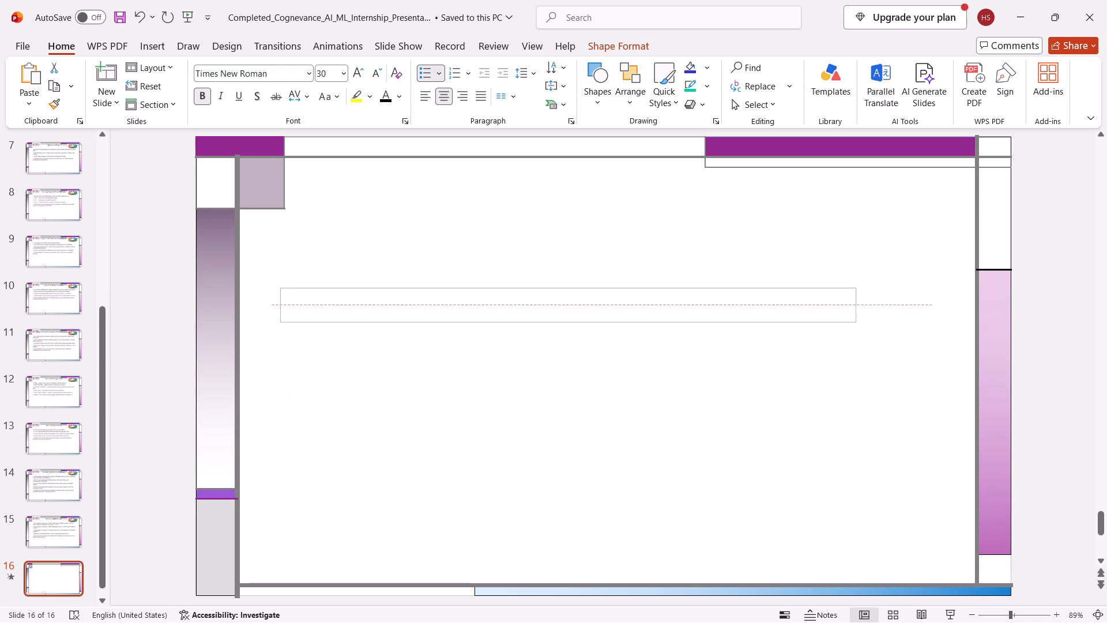
left_click_drag(542, 328, 556, 381)
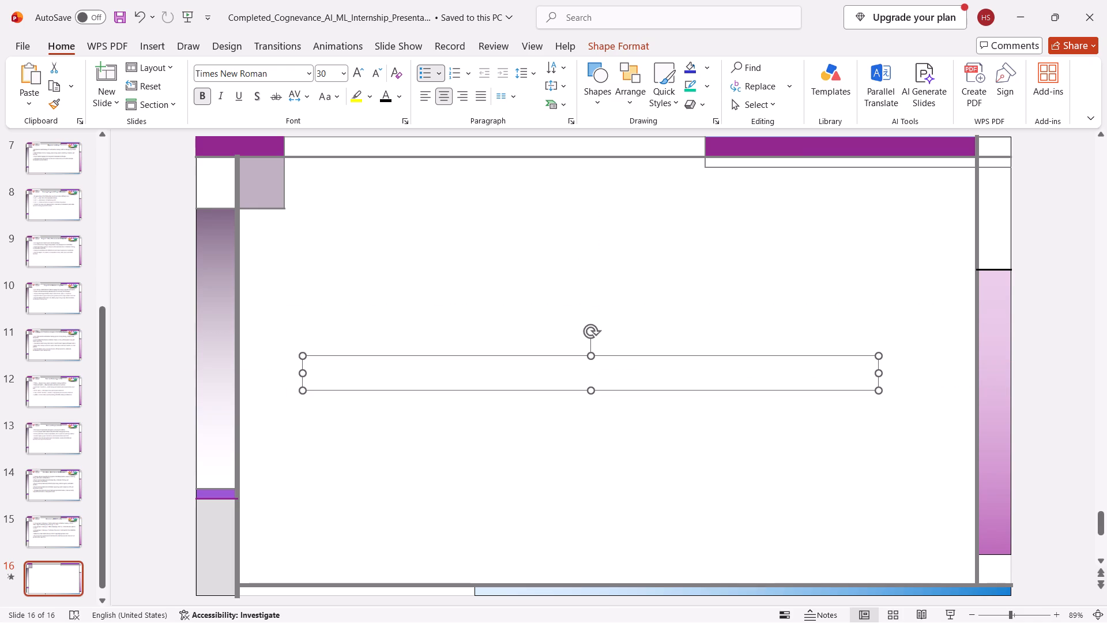
Paste "Thank You" into the moved text box and remove the extra blank bullet line below it.
triple_click(553, 369)
left_click(553, 369)
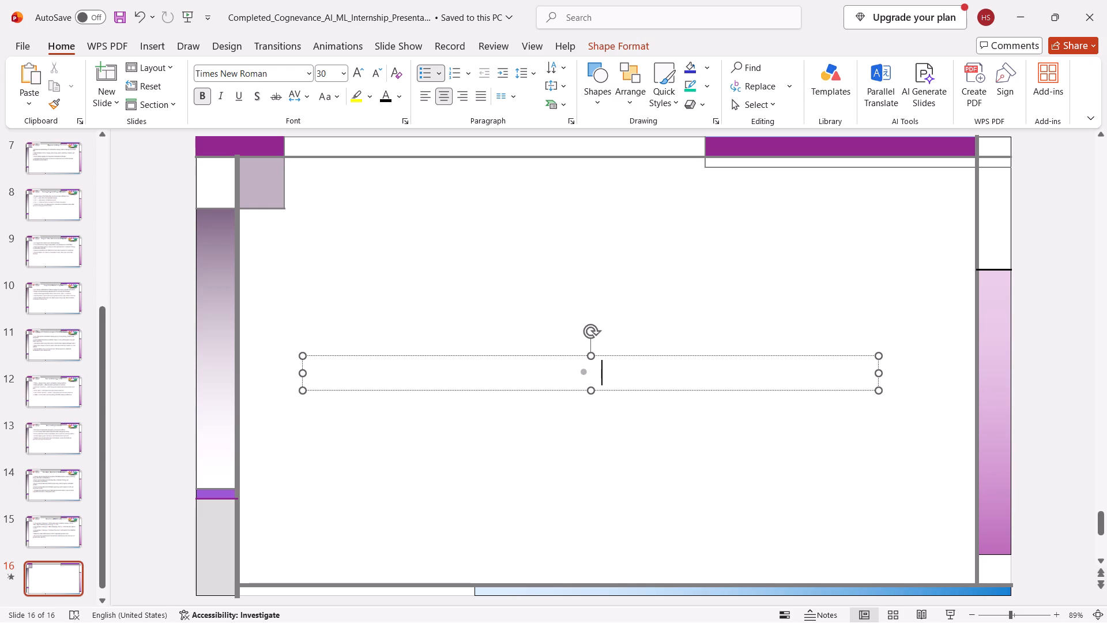
key("ctrl+v")
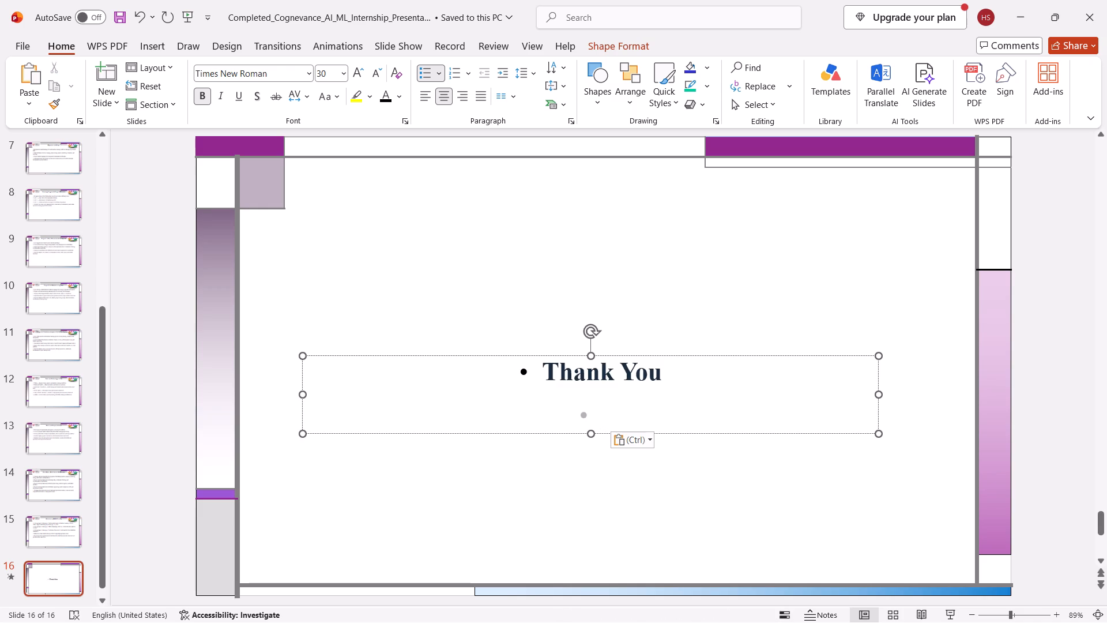
key("BackSpace")
key("BackSpace")
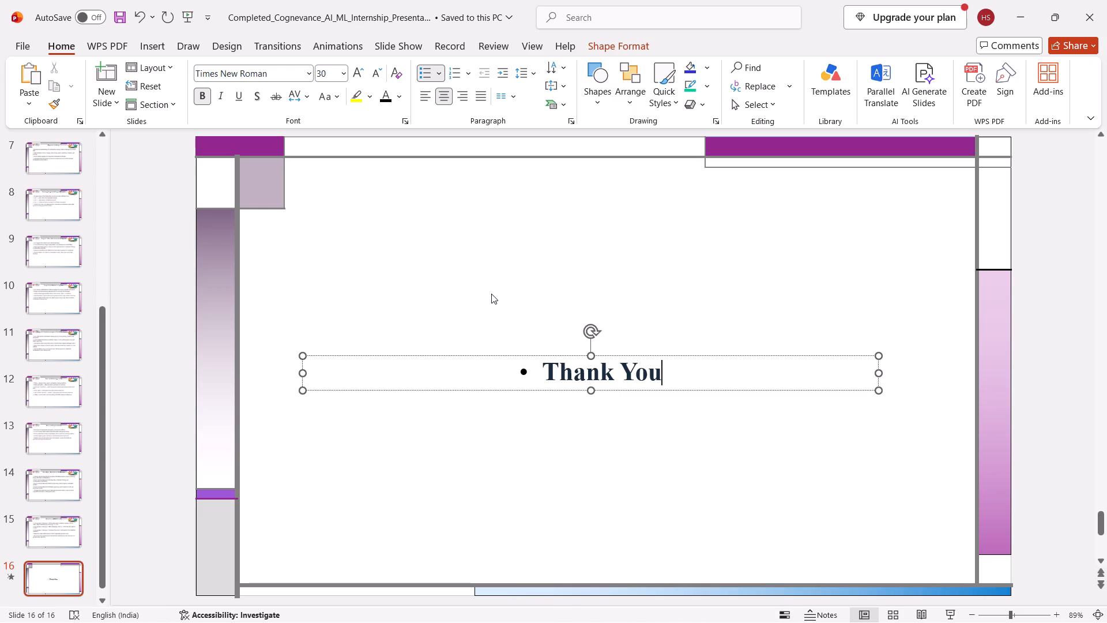
left_click(491, 294)
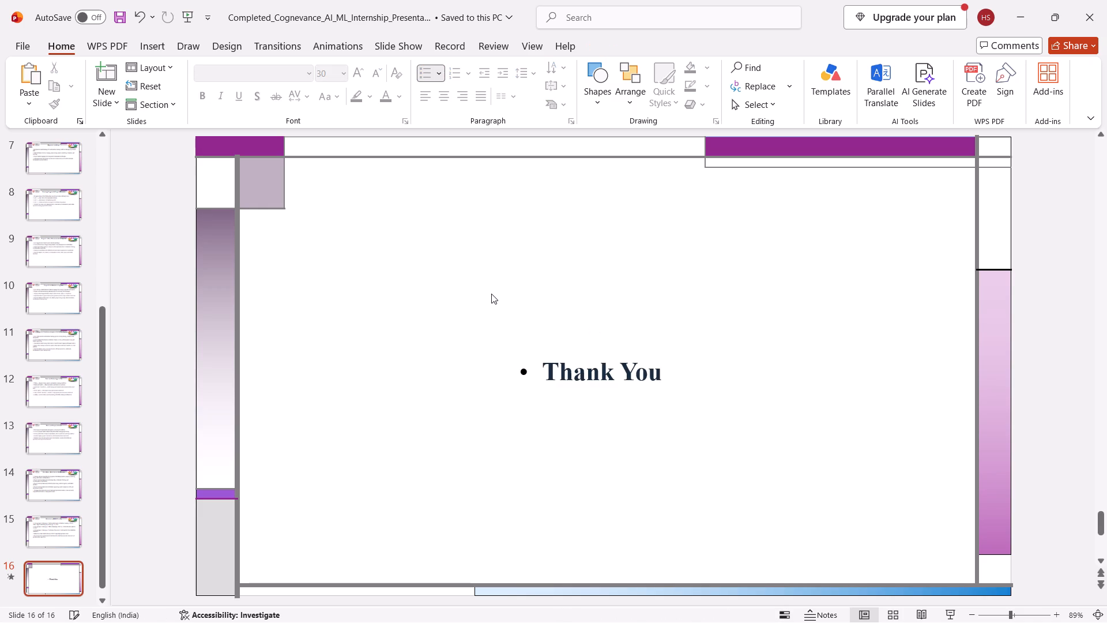
Save the presentation.
key("ctrl+s")
Go back through the earlier slides towards the start of the presentation to review them.
left_click(74, 158)
key("Up")
key("Up")
key("Up")
key("Up")
key("Up")
key("Up")
key("Up")
key("Up")
key("Up")
key("Up")
key("Up")
key("Up")
key("Up")
key("Up")
key("Up")
key("Up")
key("Up")
key("Up")
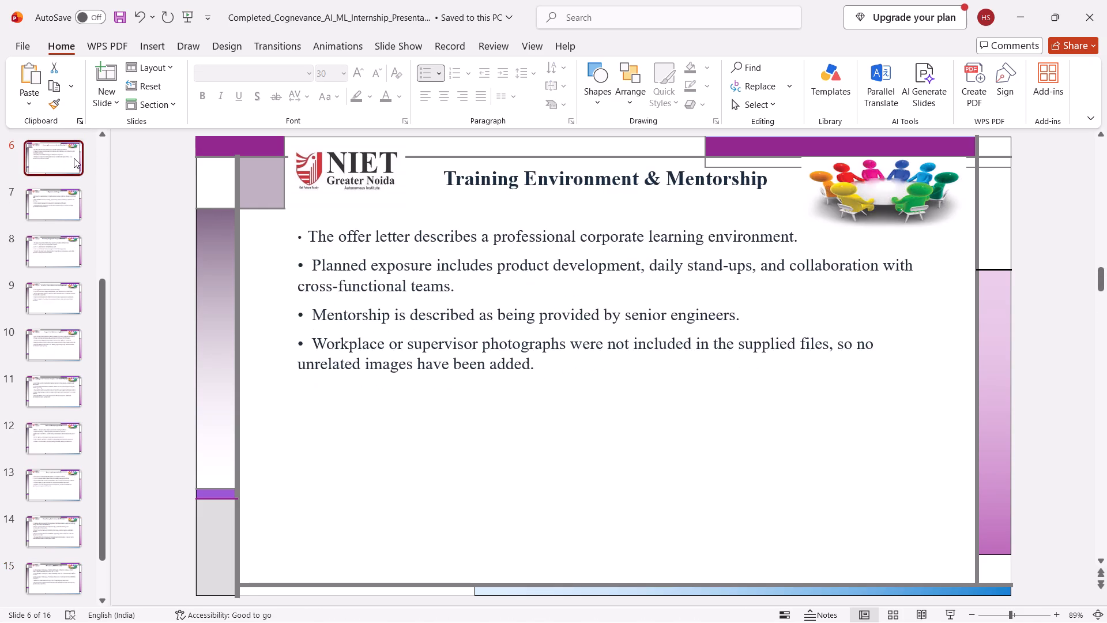
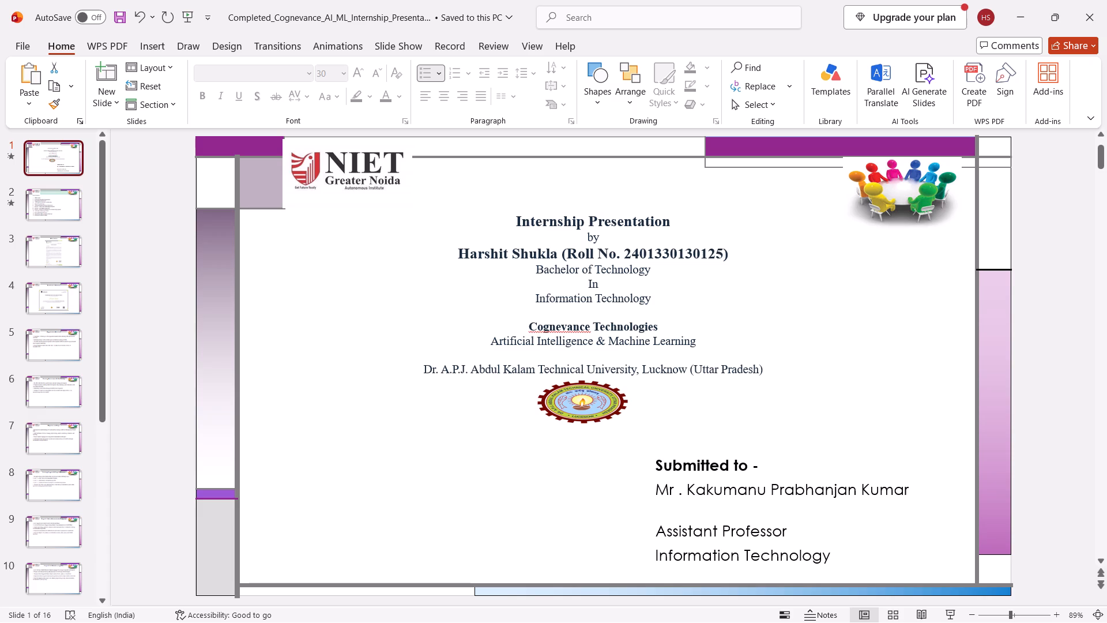
Move the university emblem on the title slide up to just below the "In" line, between the department and company text.
left_click_drag(598, 339, 597, 346)
left_click(537, 326)
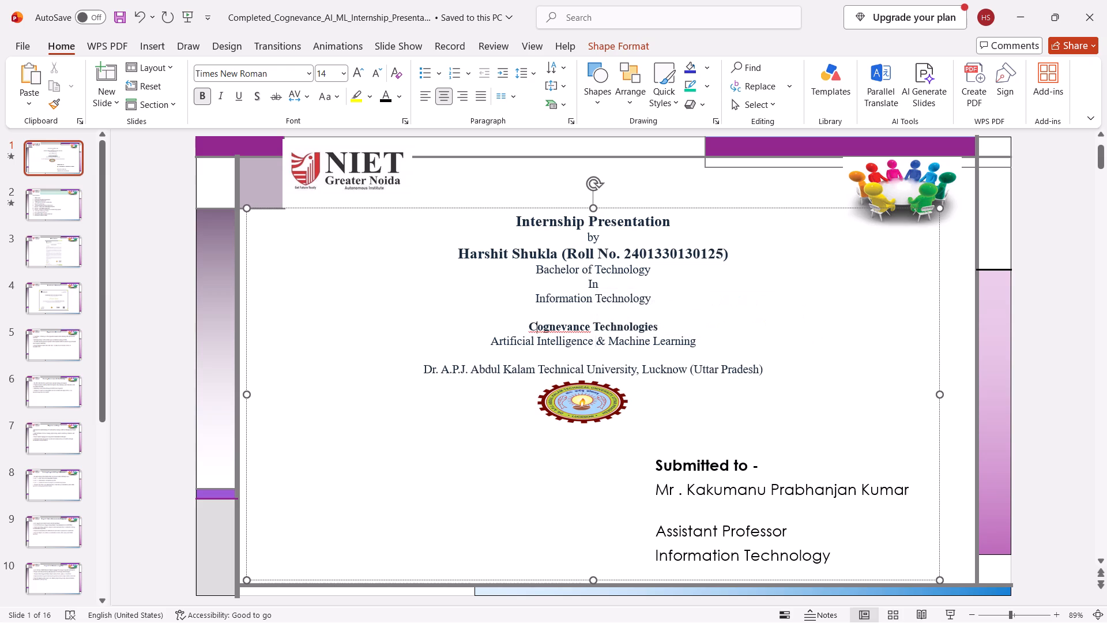
left_click(537, 326)
left_click(507, 324)
left_click_drag(601, 402, 605, 314)
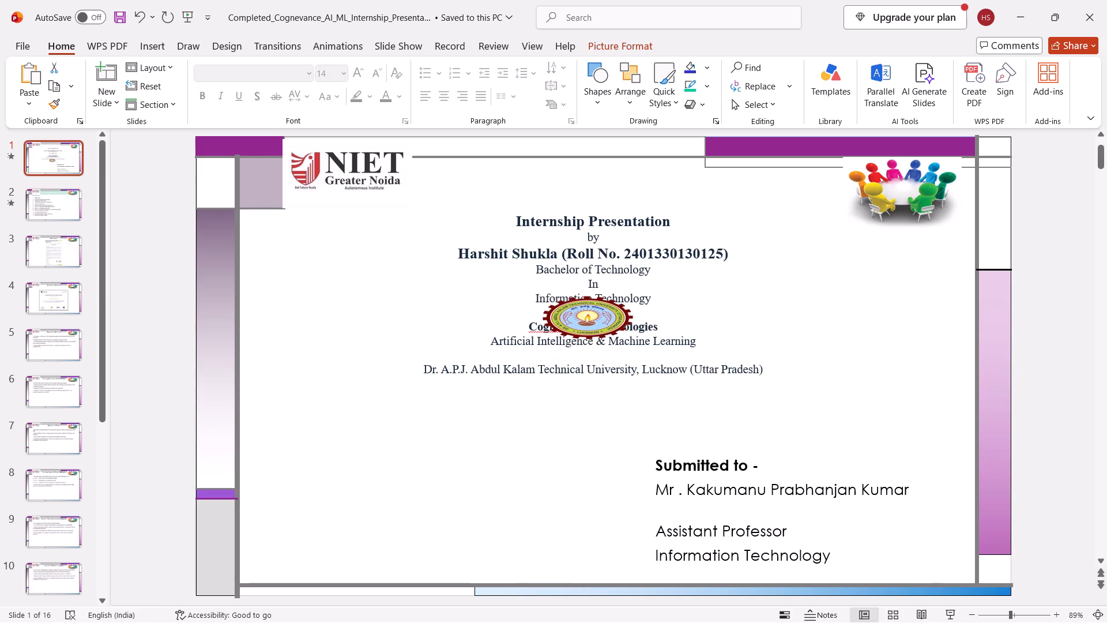
left_click_drag(605, 314, 605, 314)
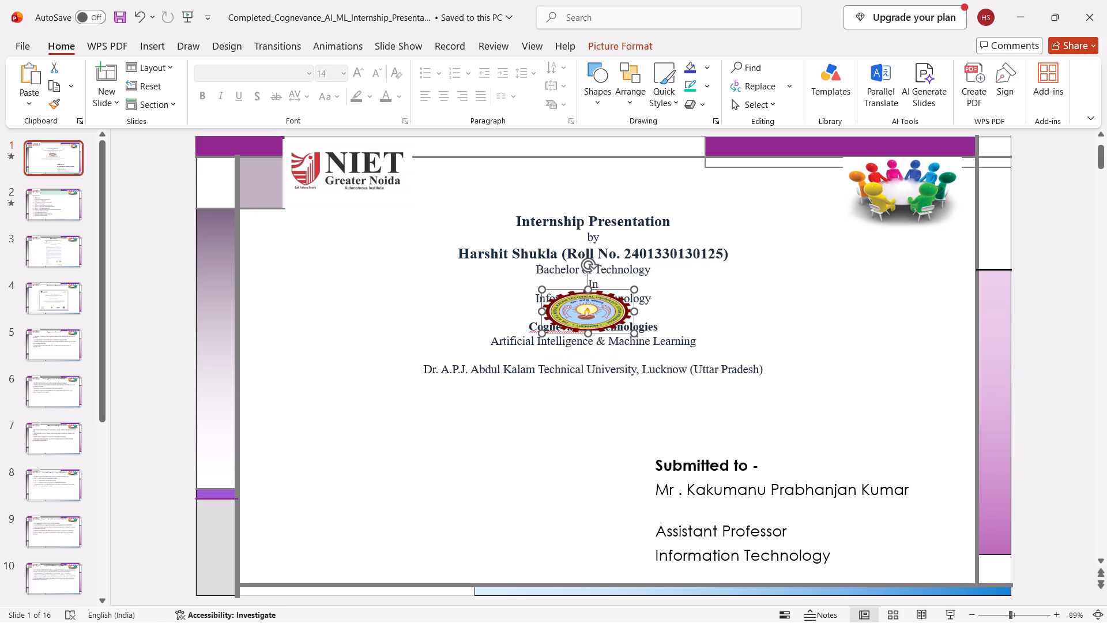
Insert five blank lines above "Cognevance Technologies" in the title slide's text box.
left_click(529, 316)
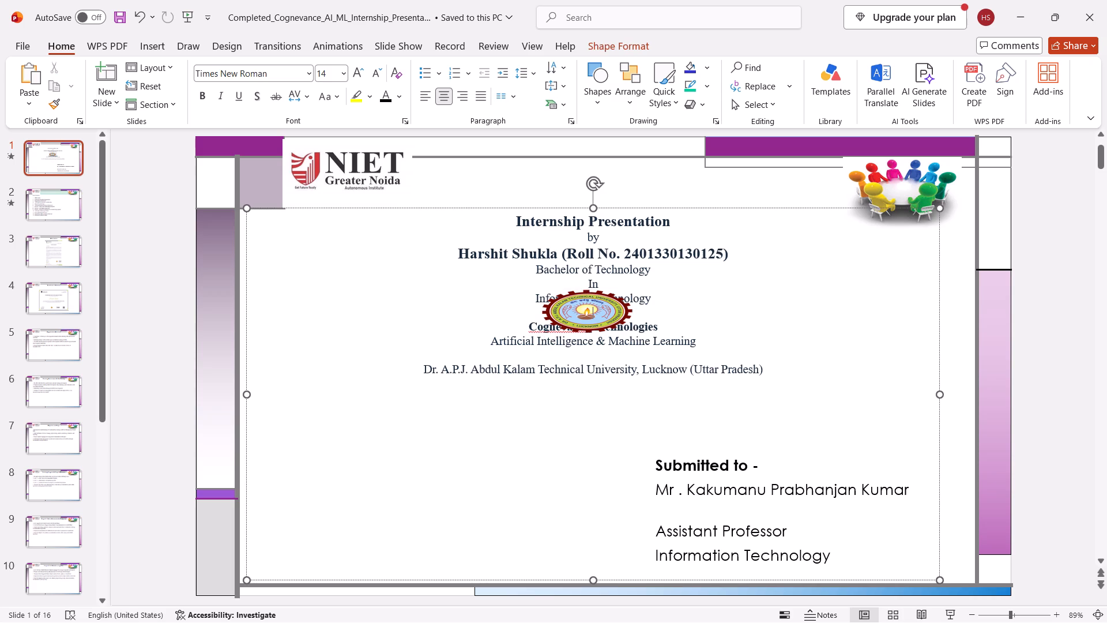
key("Return")
key("Return")
key("Return")
key("Return")
key("Return")
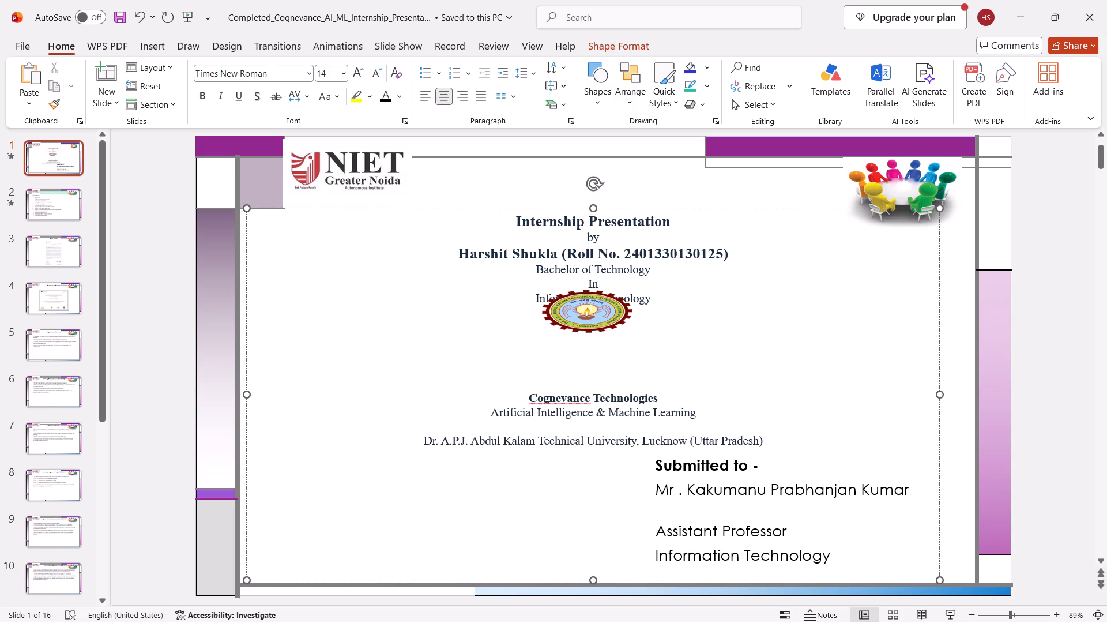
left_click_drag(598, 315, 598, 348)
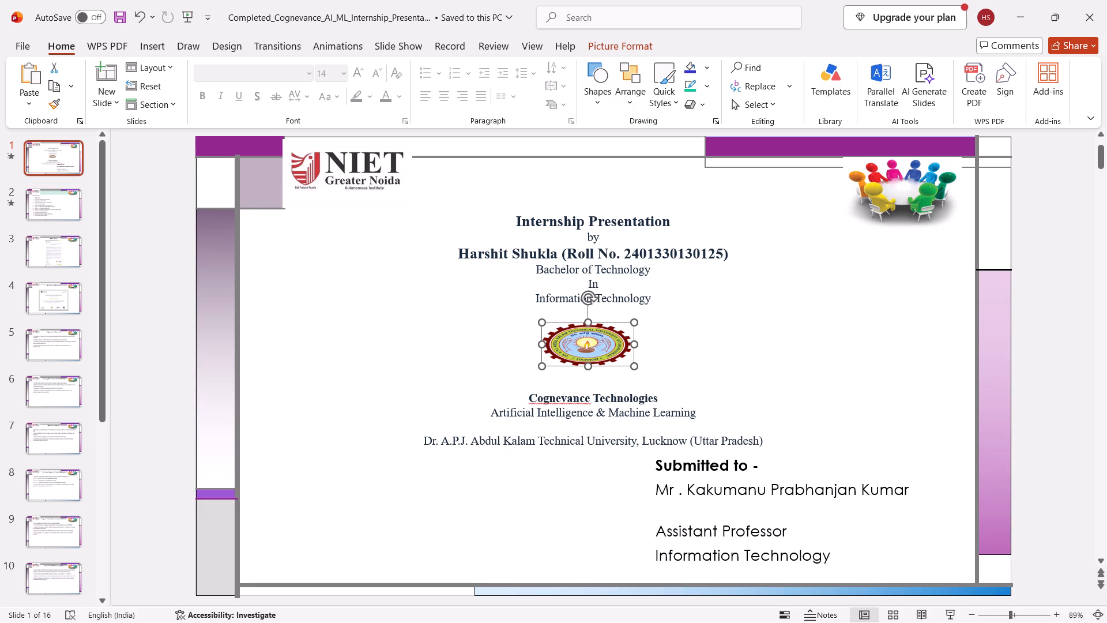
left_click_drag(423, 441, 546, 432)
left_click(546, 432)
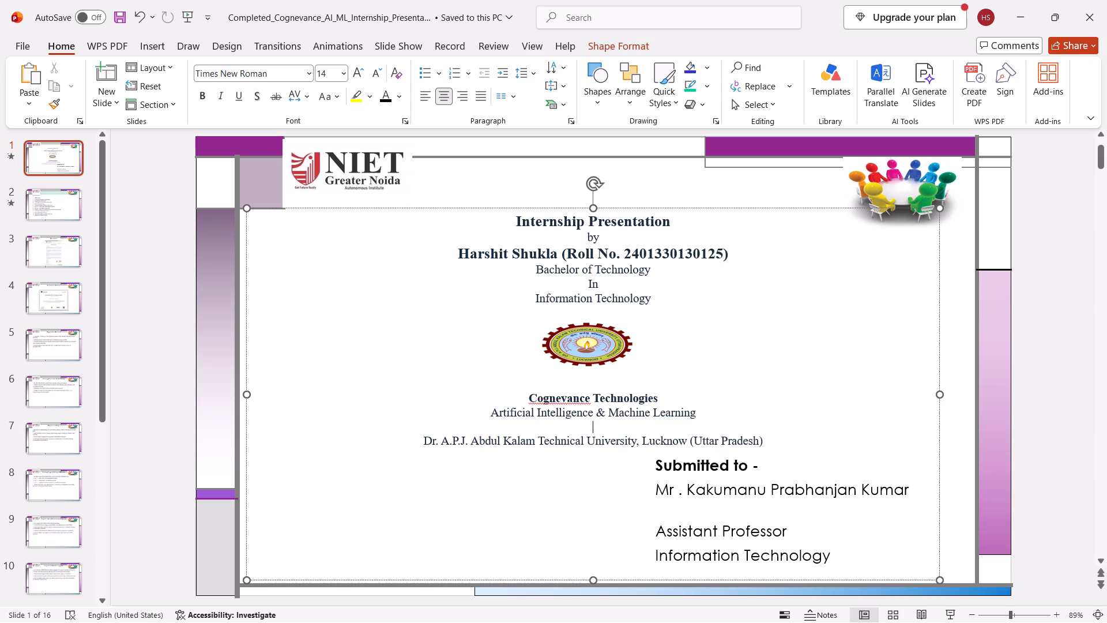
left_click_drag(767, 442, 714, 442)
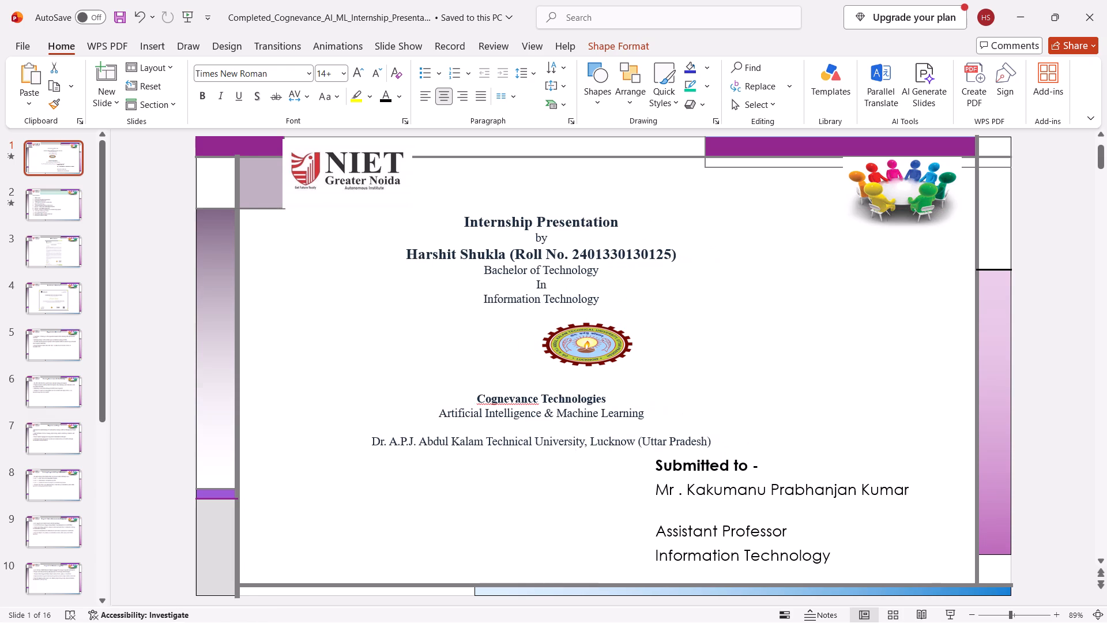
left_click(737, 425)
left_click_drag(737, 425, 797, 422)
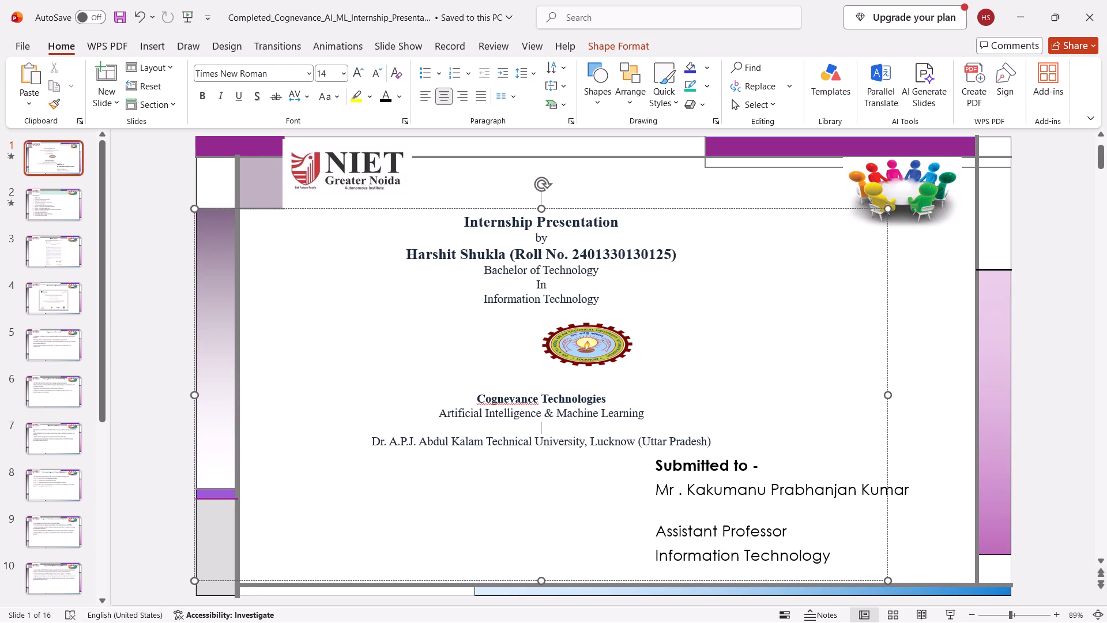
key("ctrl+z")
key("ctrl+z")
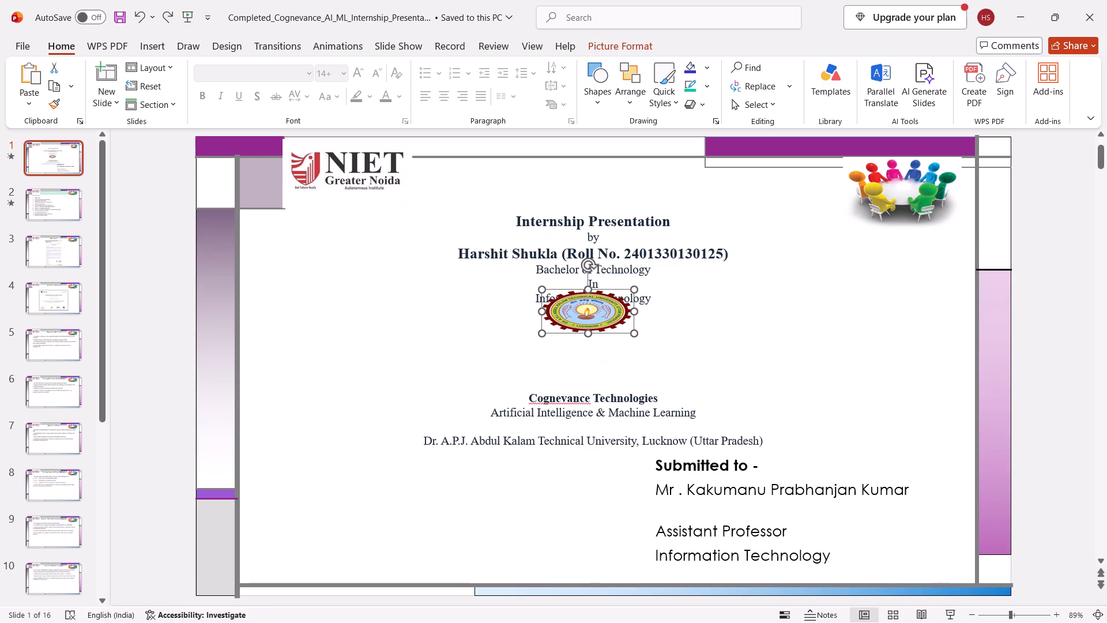
Move the university emblem down into the gap between "Information Technology" and "Cognevance Technologies", centred with the text.
left_click_drag(596, 321, 596, 322)
left_click_drag(596, 322, 599, 346)
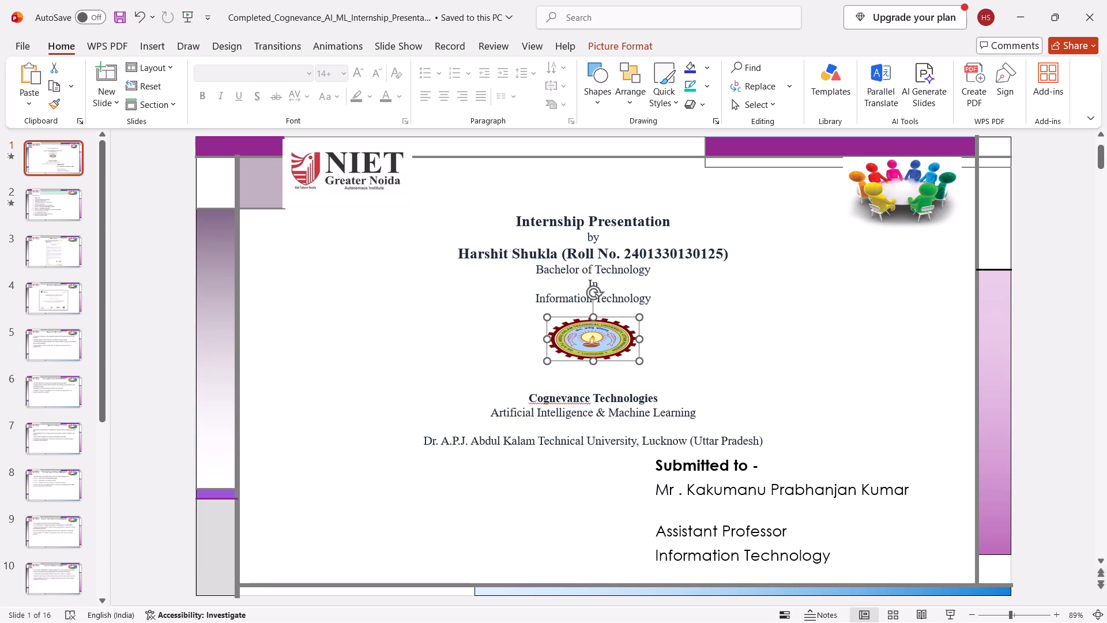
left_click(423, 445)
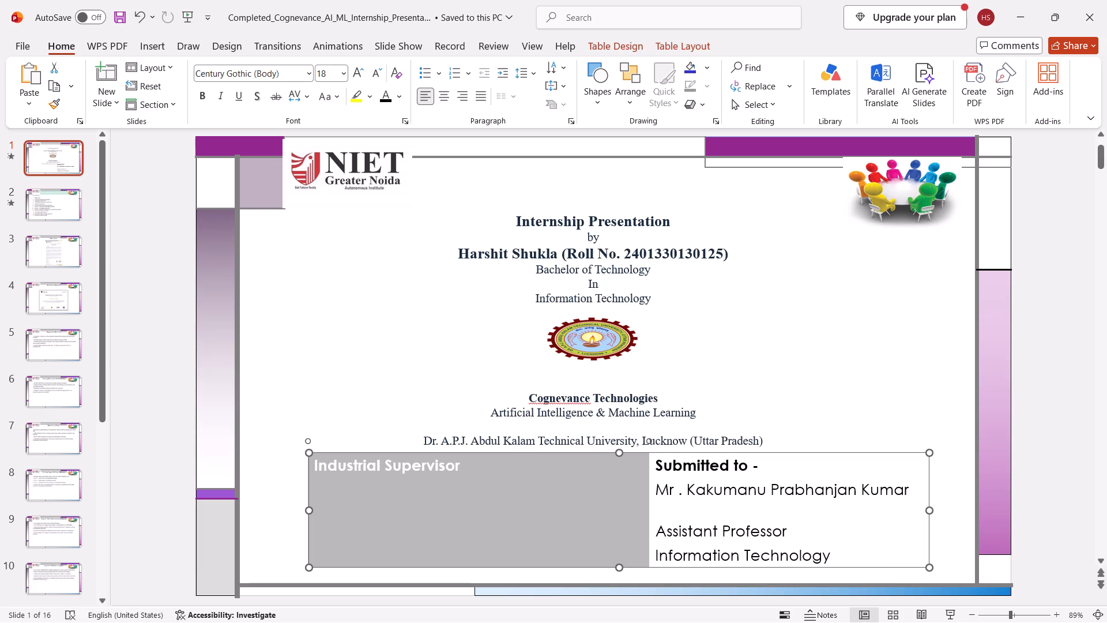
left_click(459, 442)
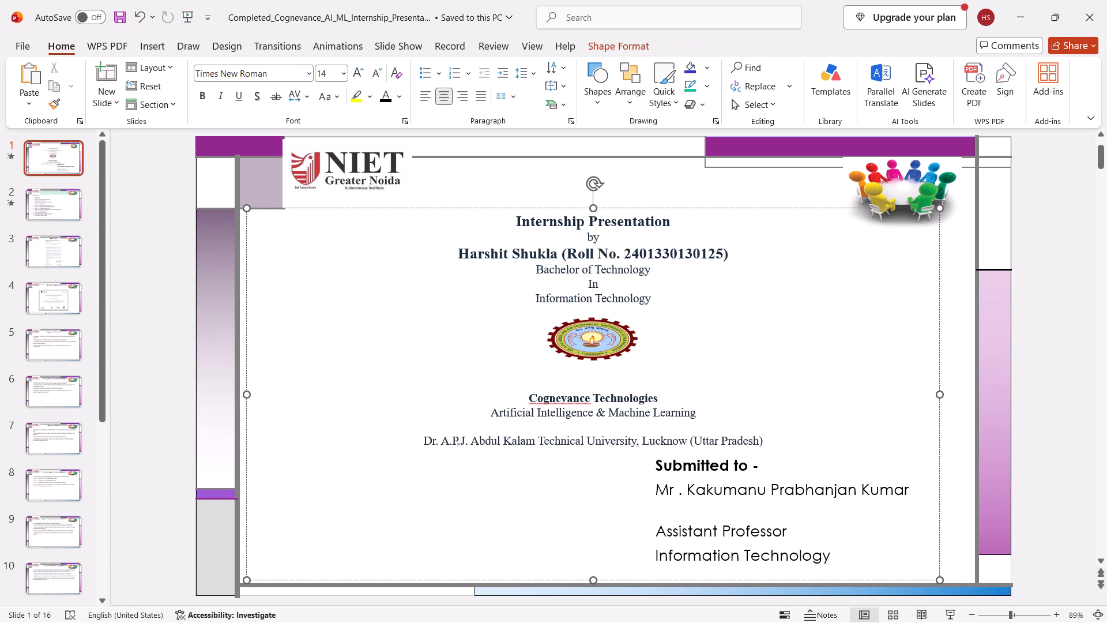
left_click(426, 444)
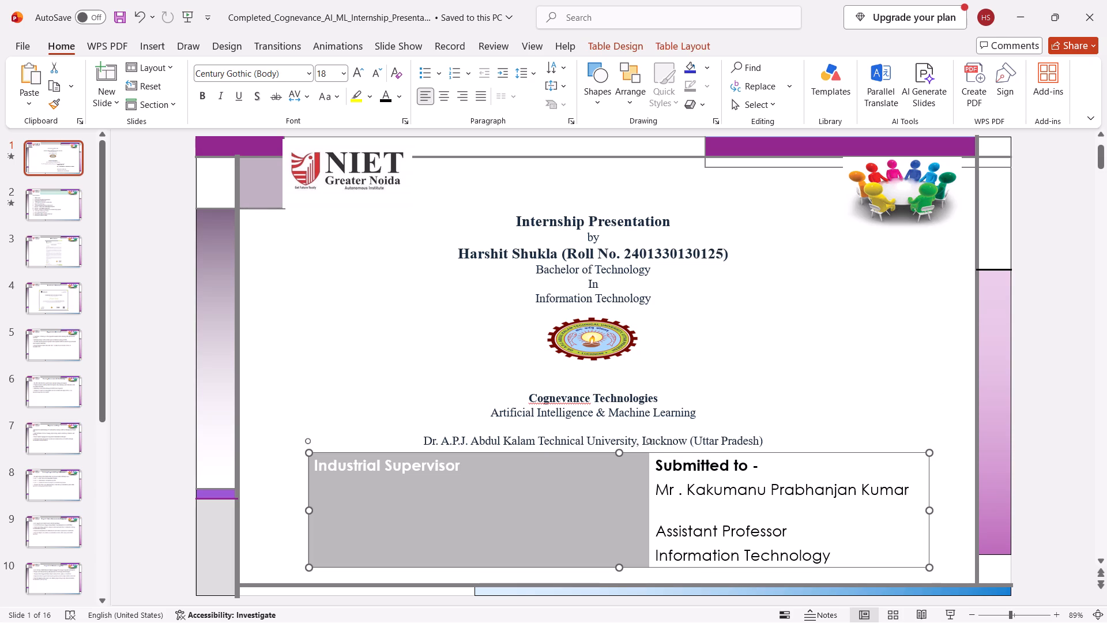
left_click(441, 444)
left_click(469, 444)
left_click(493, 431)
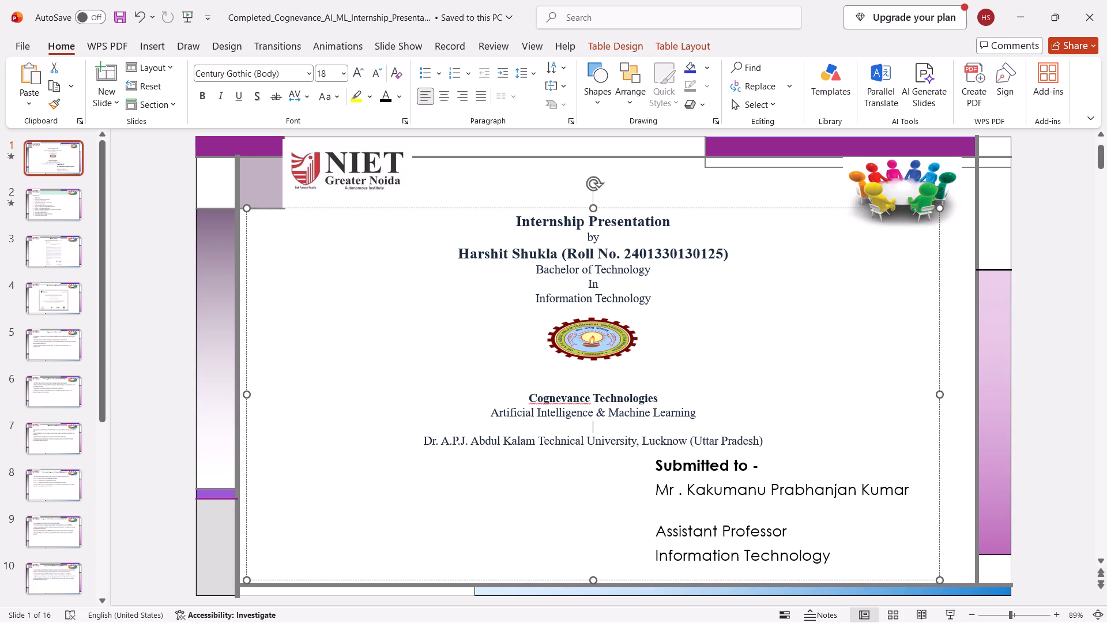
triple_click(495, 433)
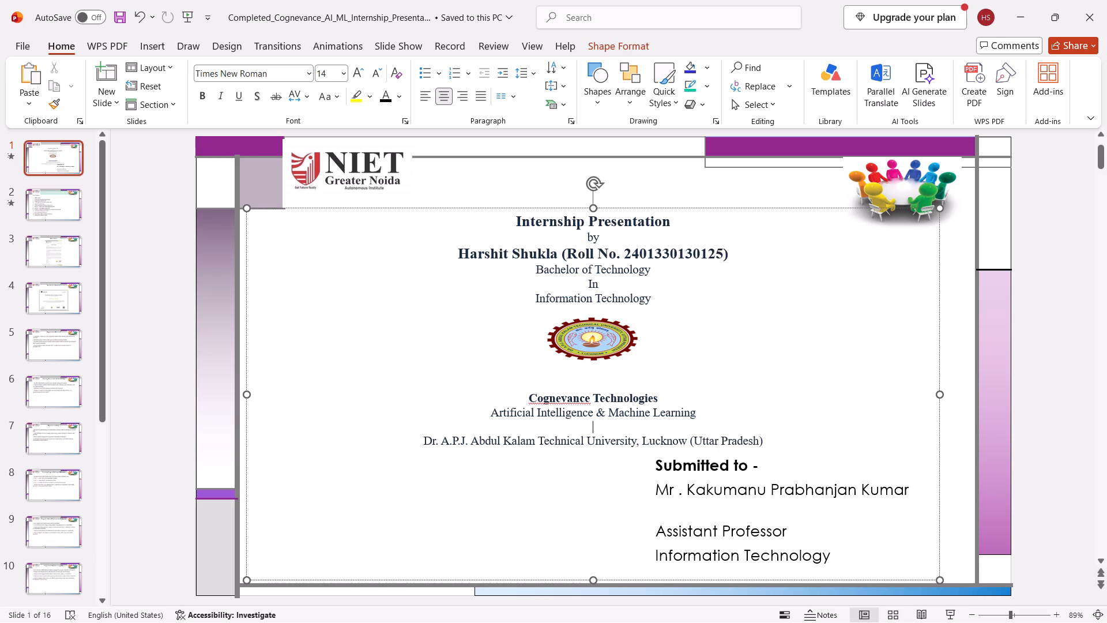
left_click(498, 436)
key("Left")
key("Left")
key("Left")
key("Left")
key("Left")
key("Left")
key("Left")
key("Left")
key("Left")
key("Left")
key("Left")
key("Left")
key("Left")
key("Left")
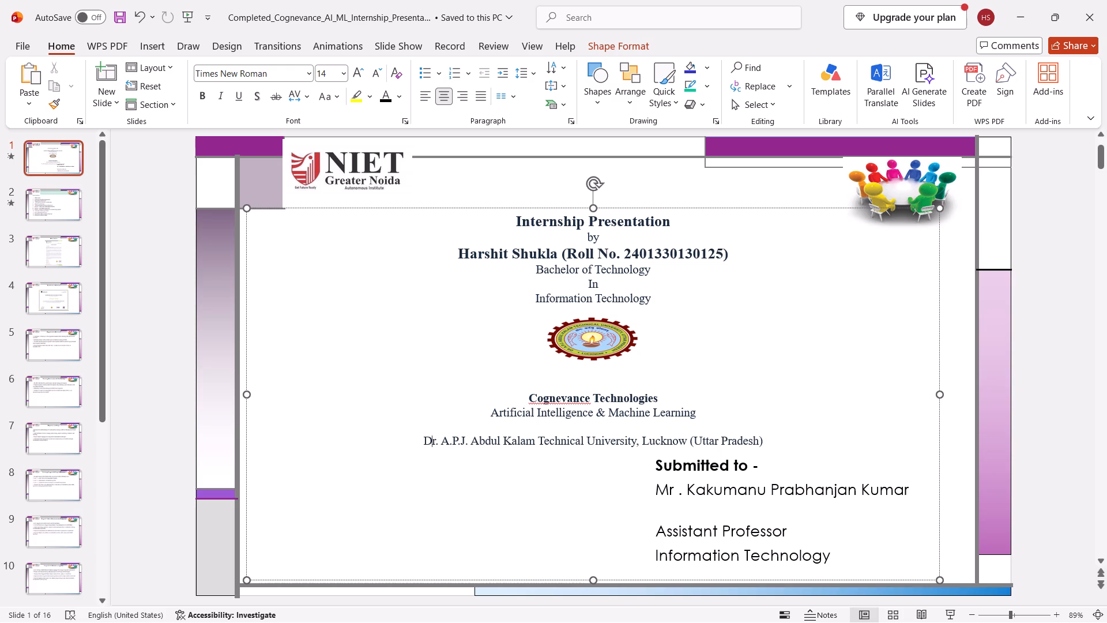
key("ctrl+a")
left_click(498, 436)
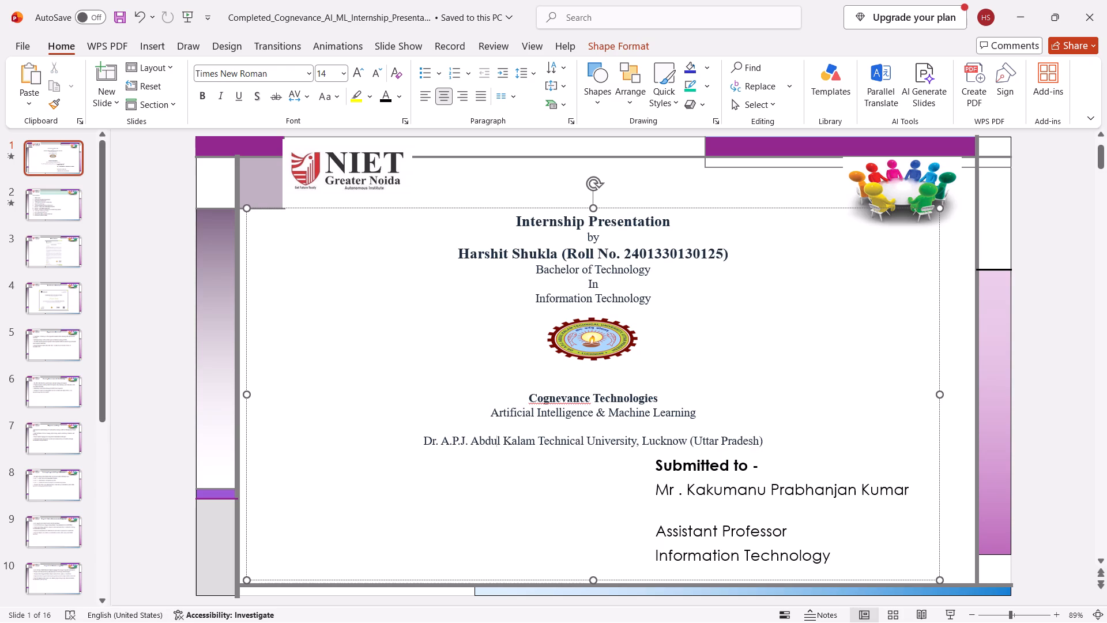
Set the "Dr. A.P.J. Abdul Kalam Technical University, Lucknow (Uttar Pradesh" text to size 20, leaving out the closing parenthesis.
left_click_drag(758, 442, 550, 433)
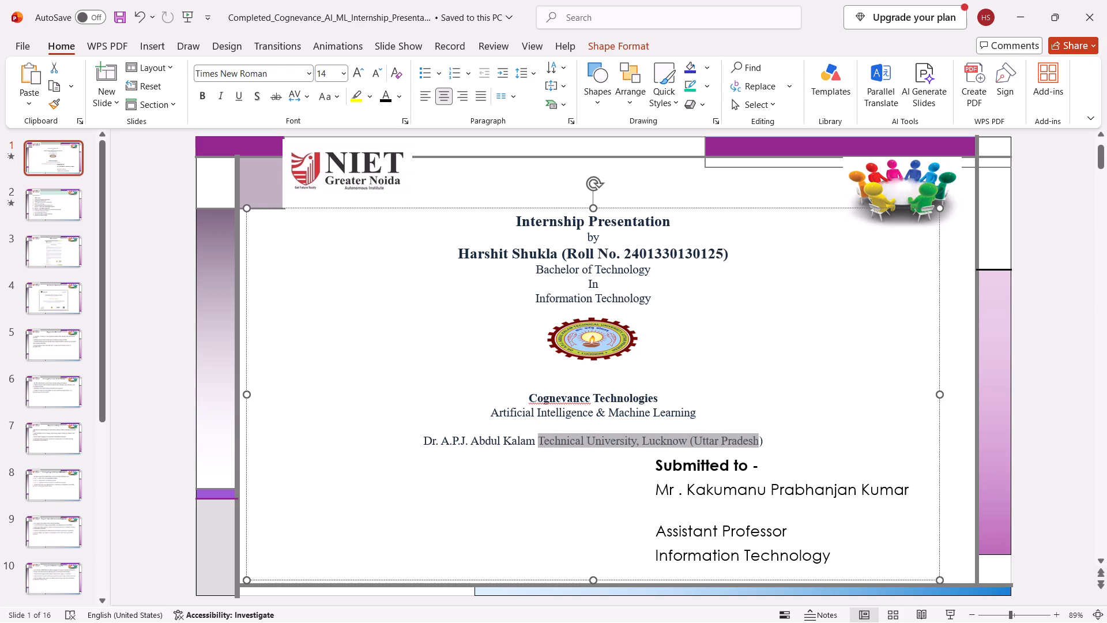
left_click_drag(550, 433, 424, 437)
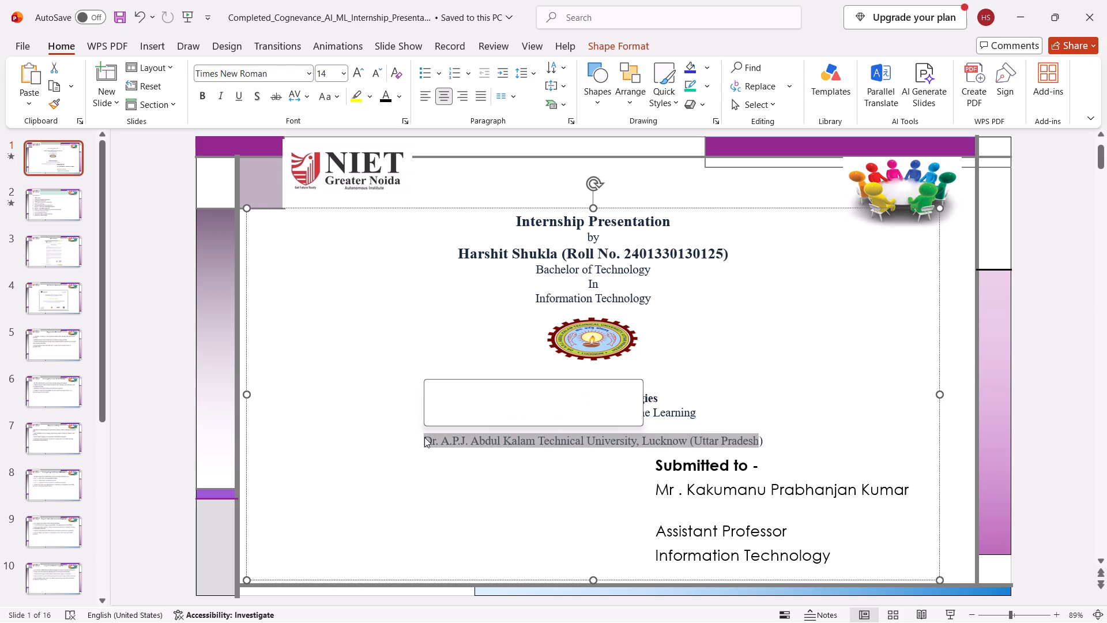
left_click(524, 393)
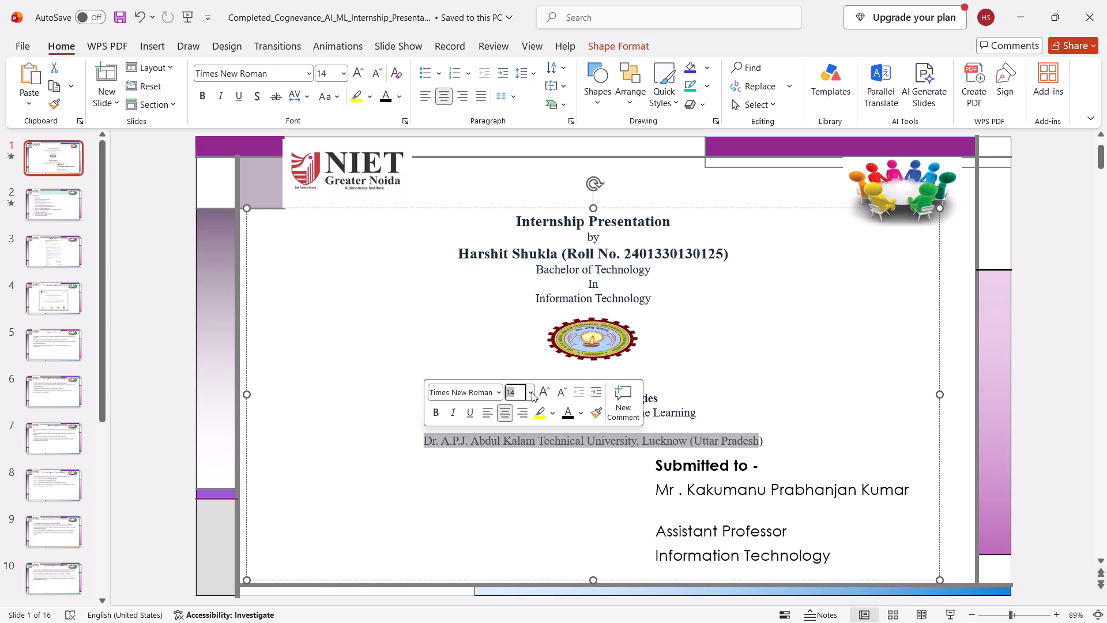
left_click(532, 392)
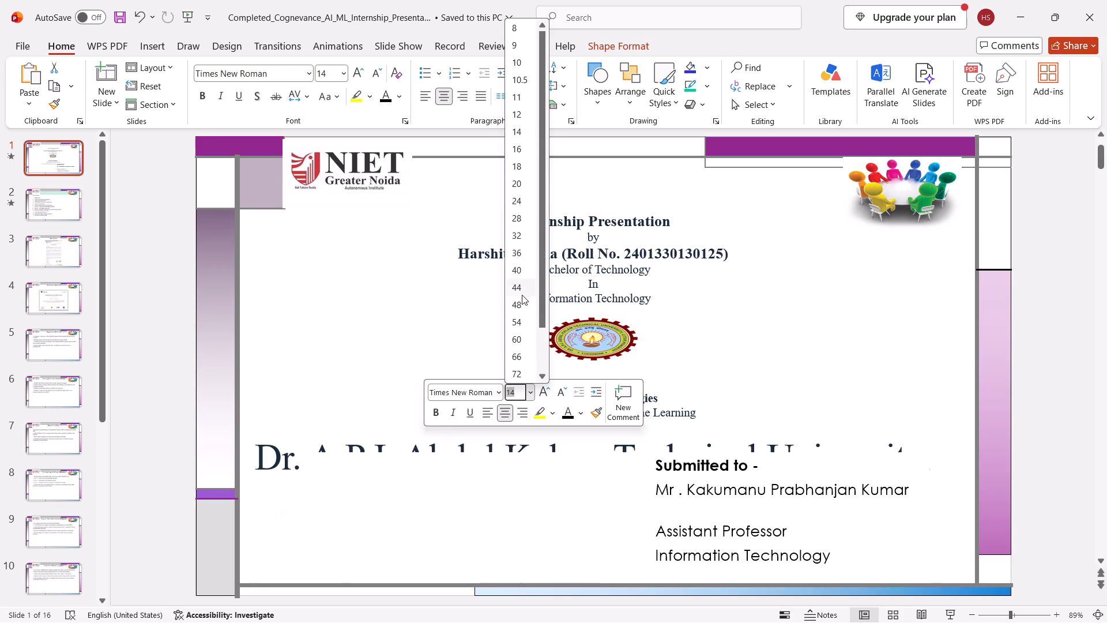
left_click(522, 181)
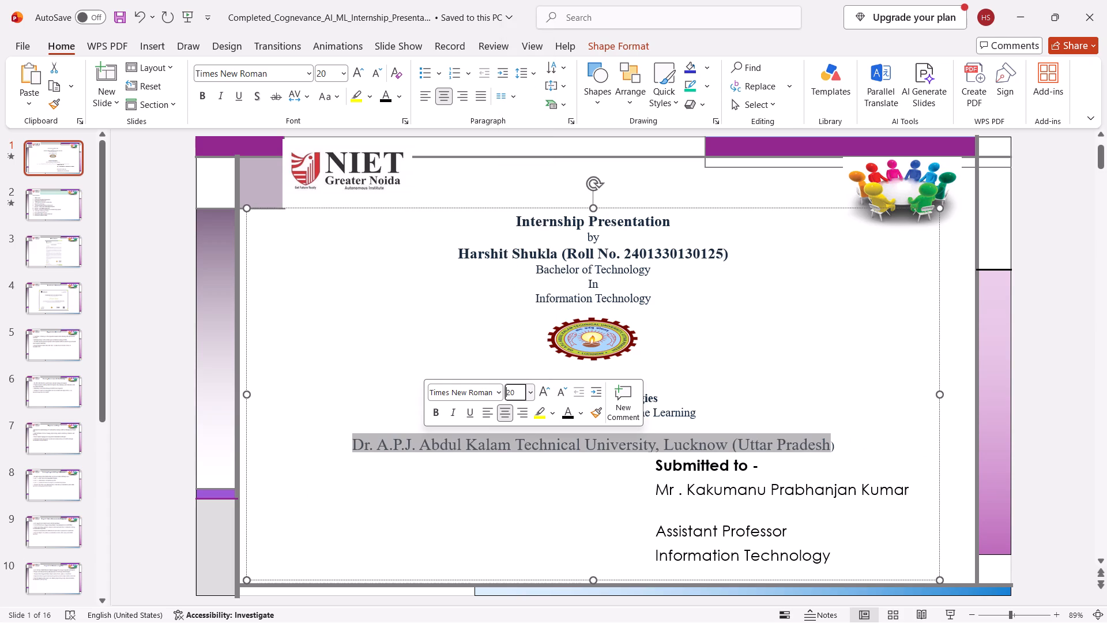
left_click(853, 450)
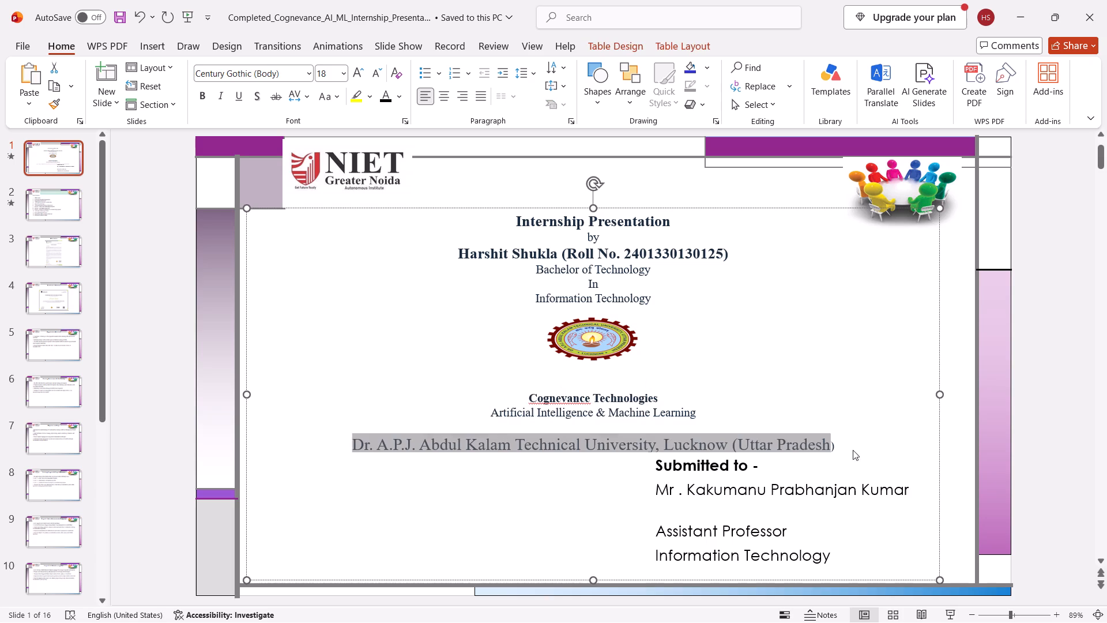
left_click(558, 487)
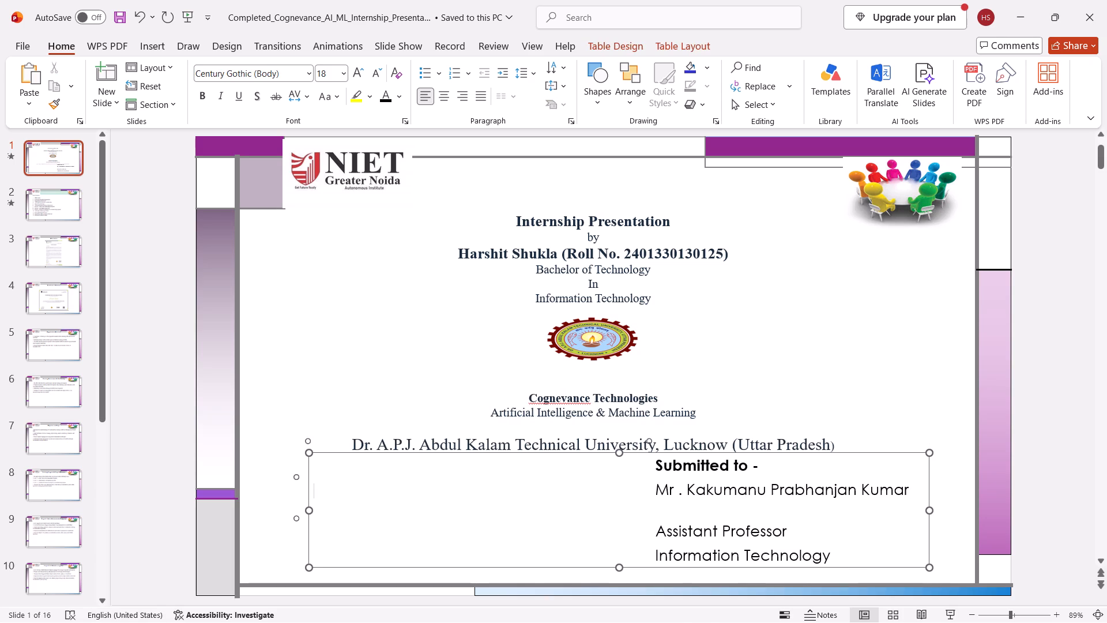
left_click(755, 362)
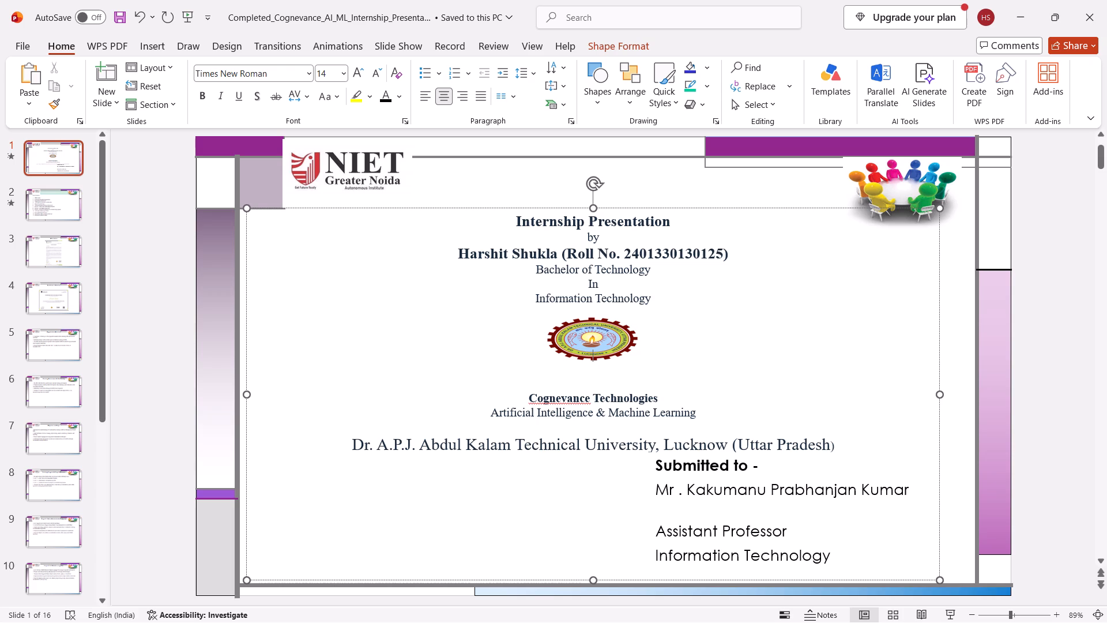
Save the presentation.
key("ctrl+s")
key("ctrl+s")
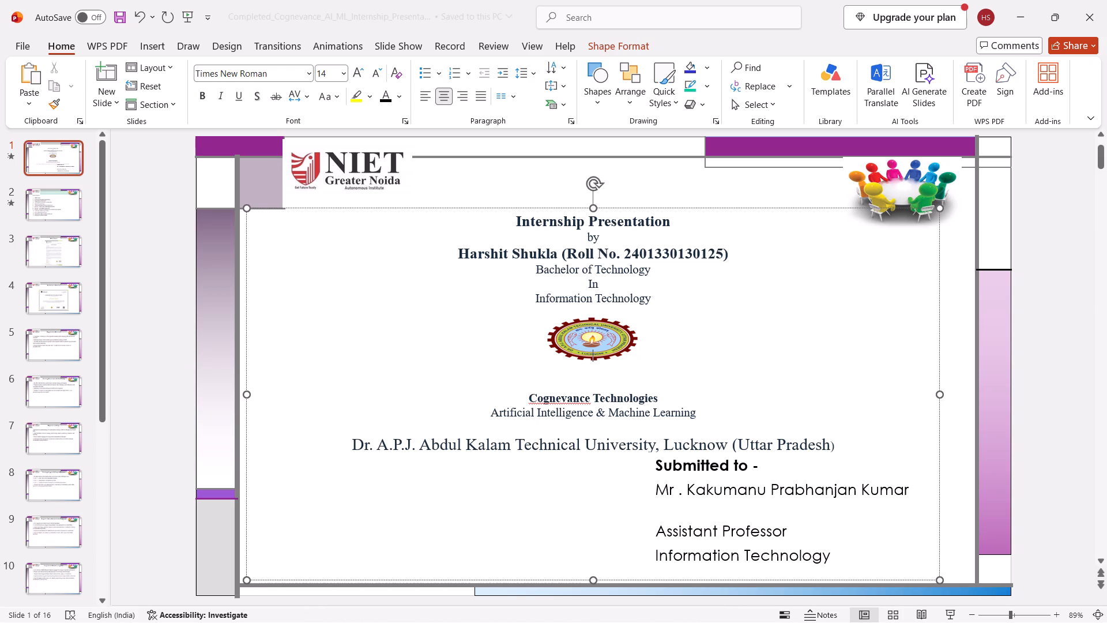
Save a copy of the presentation in Downloads as Completed_Cognevance_AI_ML_Internship_Presentation1.
left_click(28, 47)
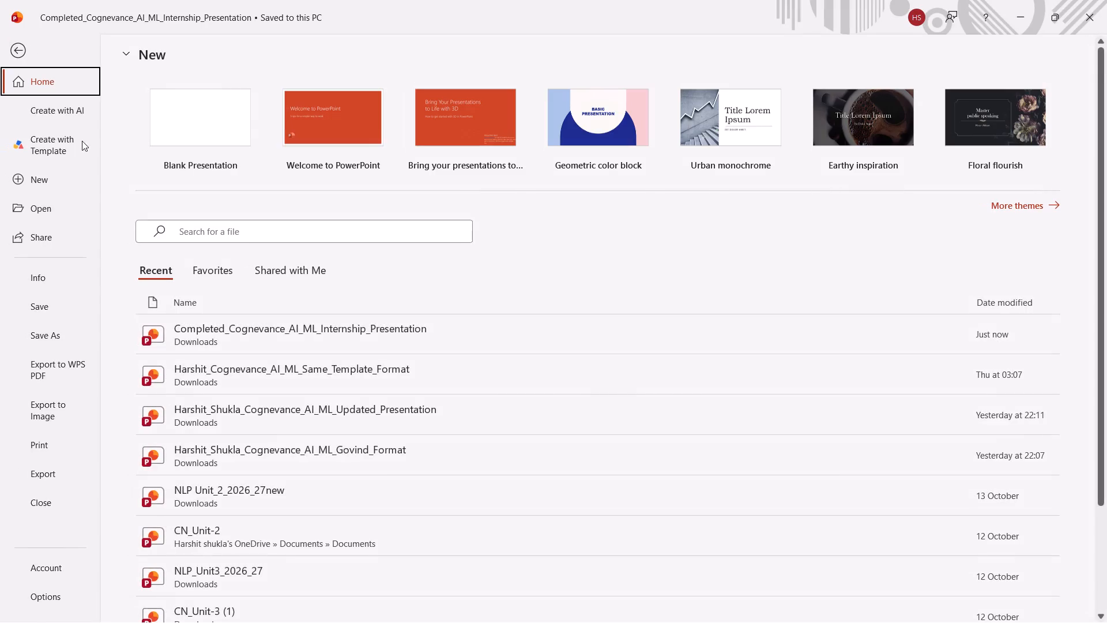
left_click(71, 336)
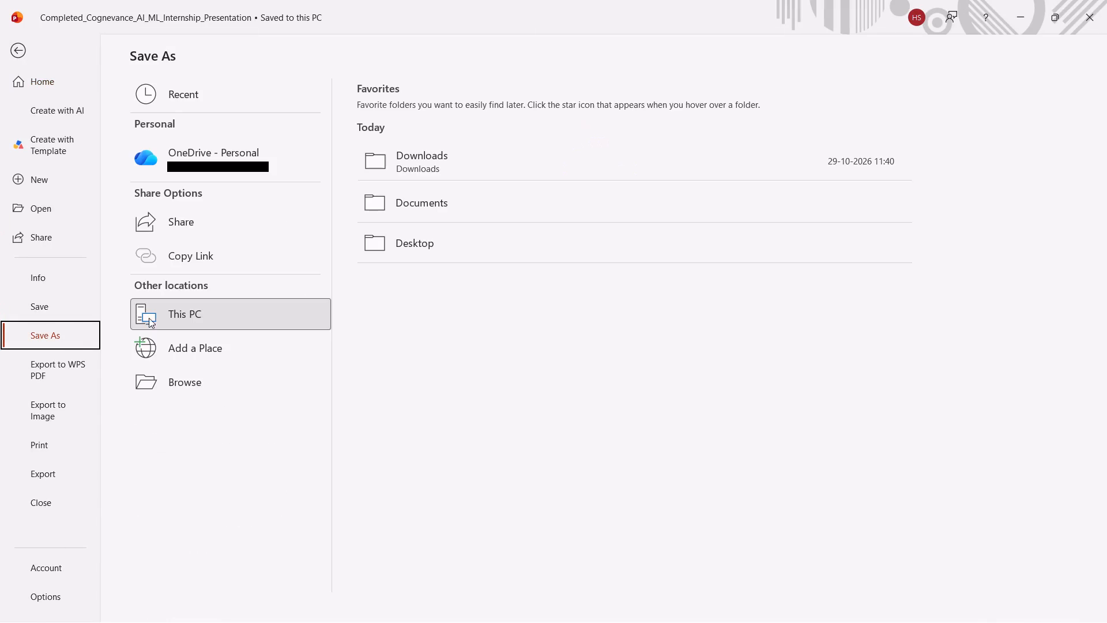
left_click(457, 151)
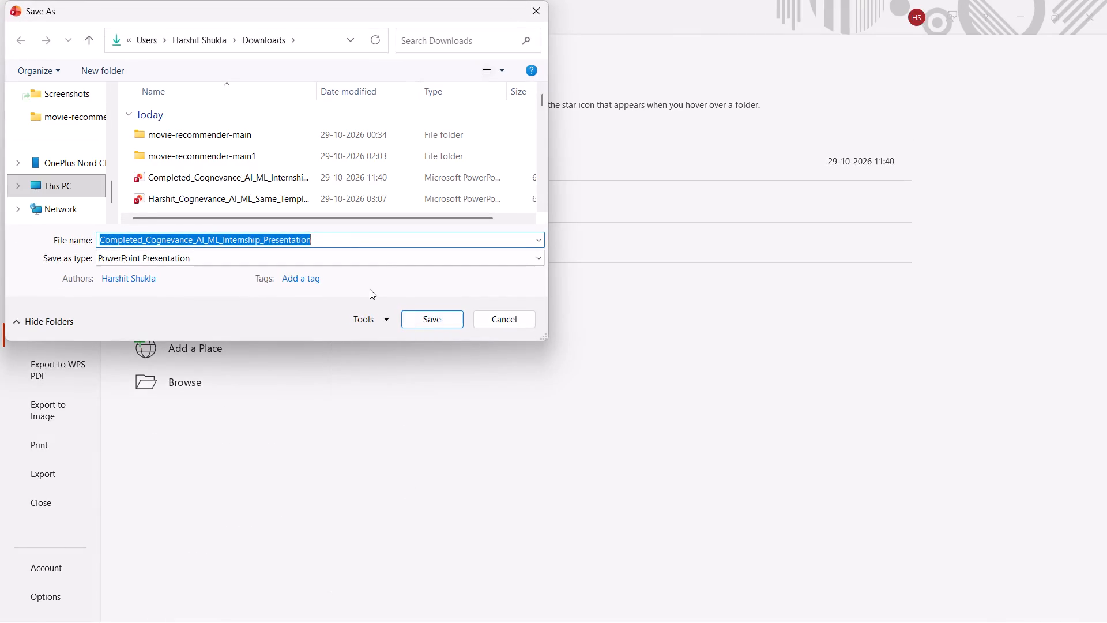
left_click(331, 242)
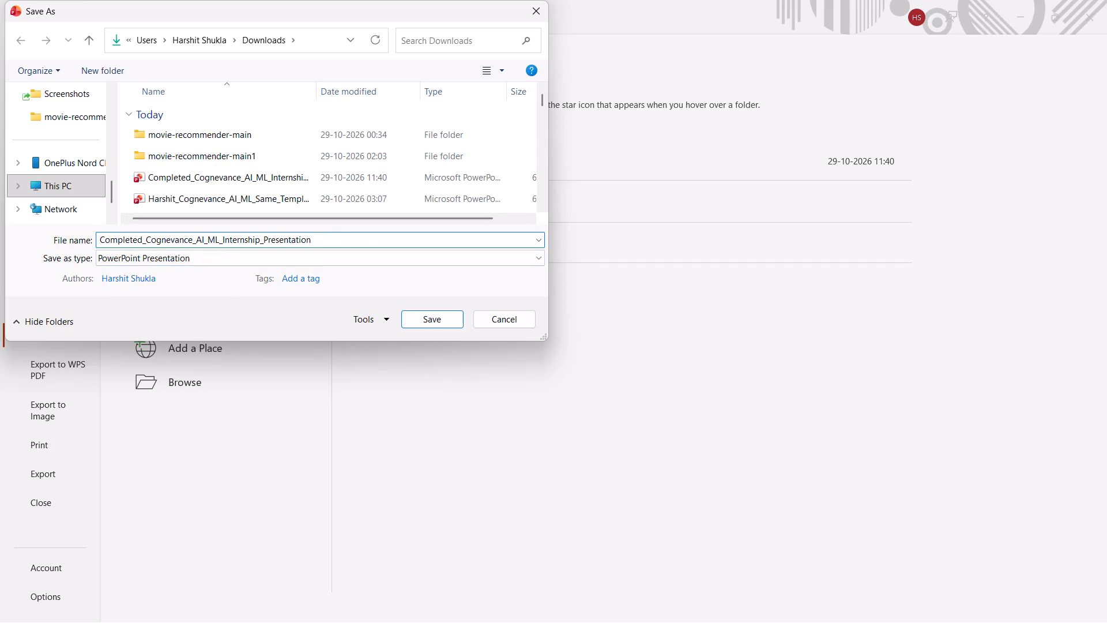
key("1")
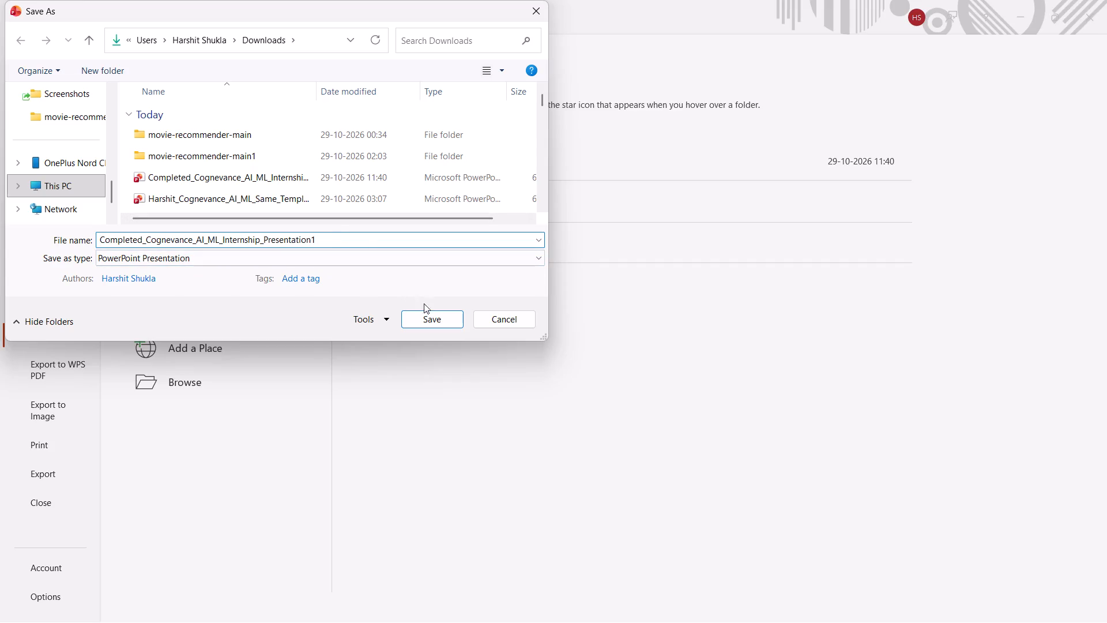
left_click(428, 312)
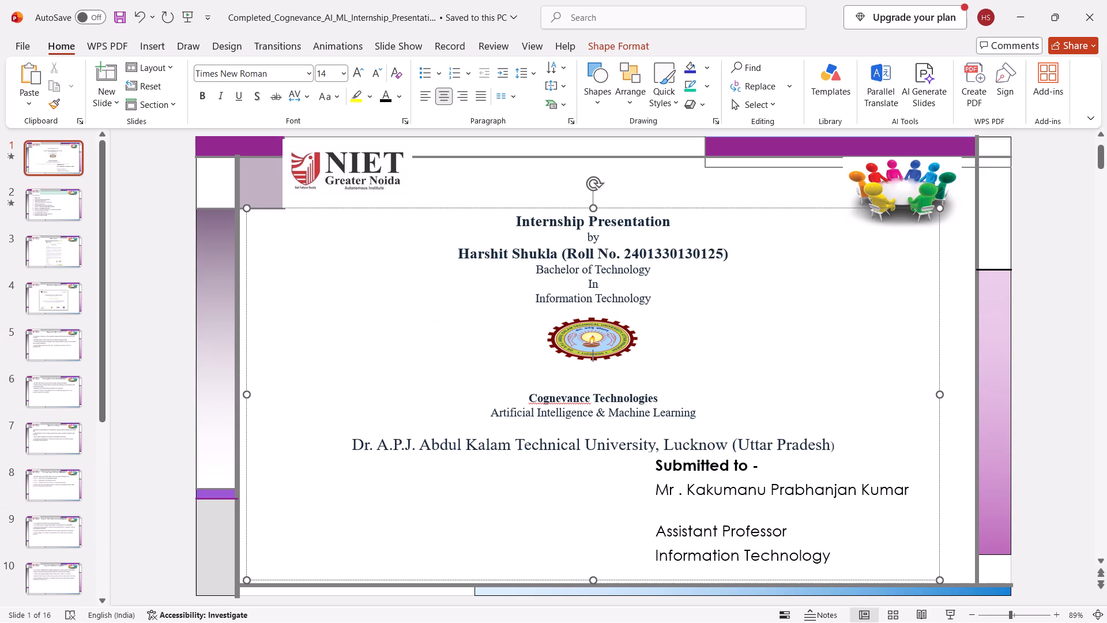